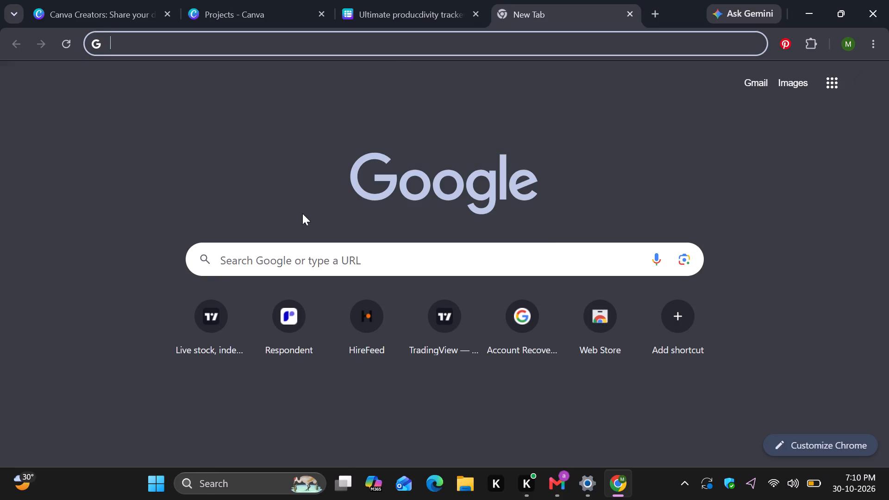
left_click(314, 42)
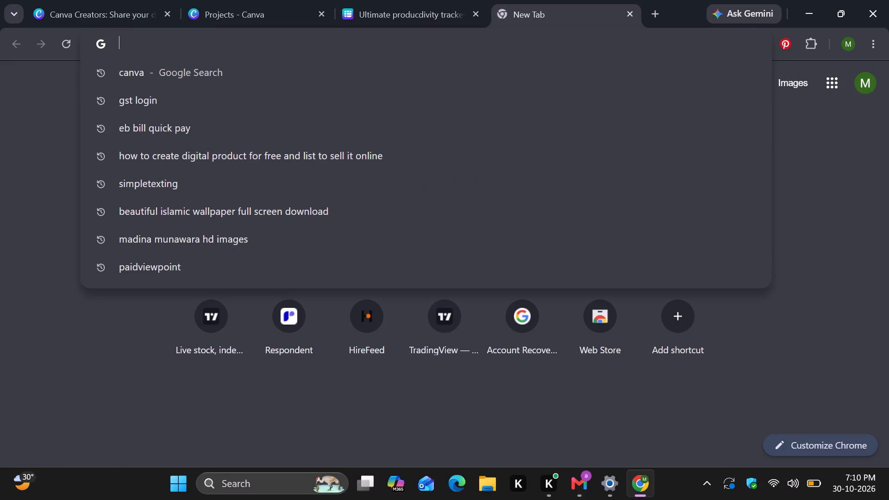
type("gum")
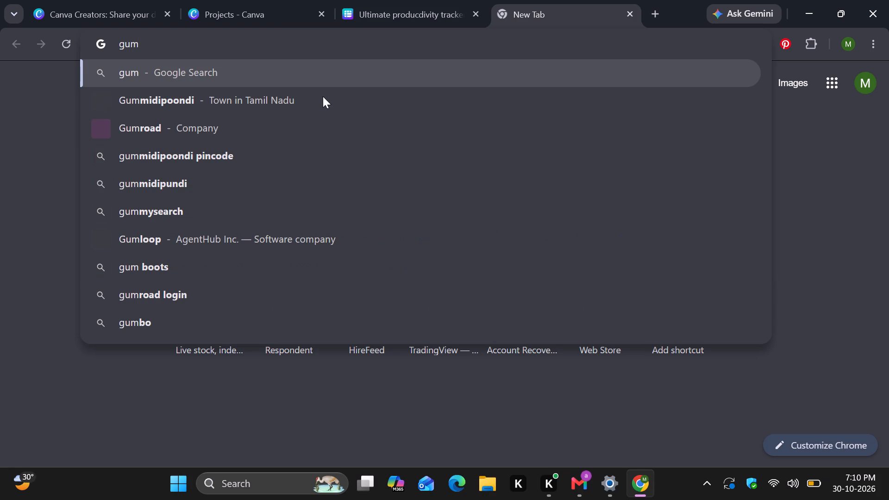
left_click(319, 138)
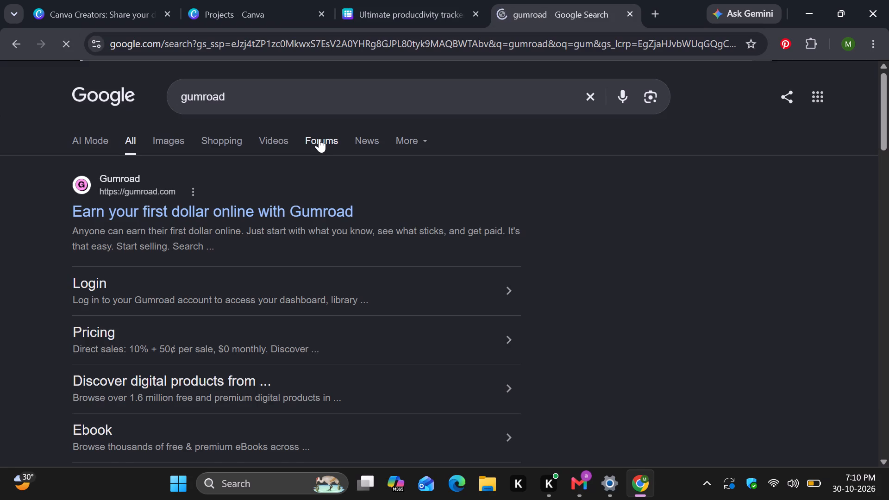
left_click(277, 204)
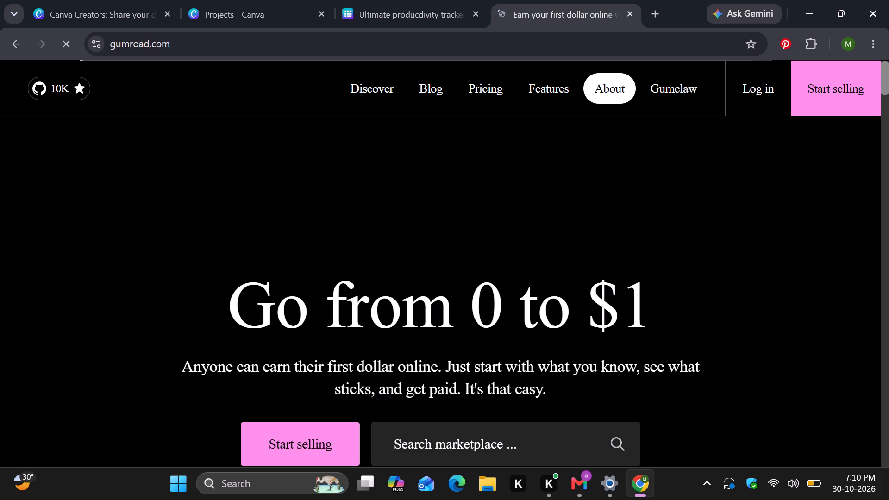
left_click(594, 230)
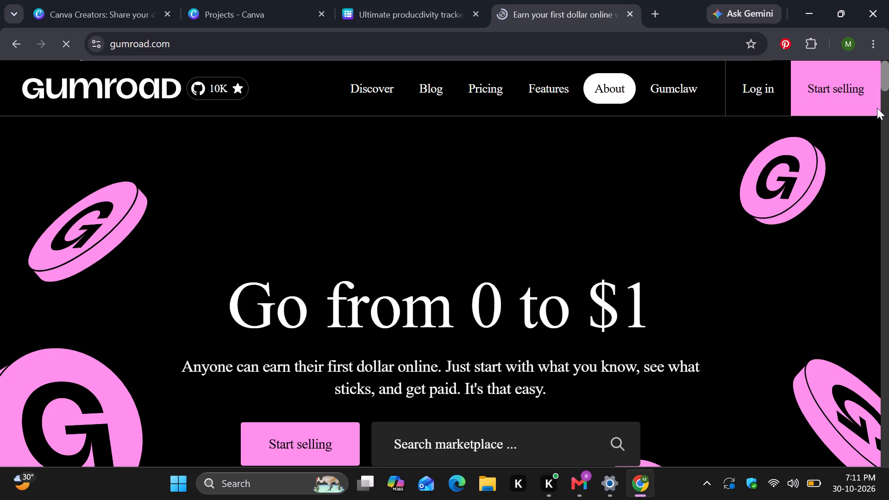
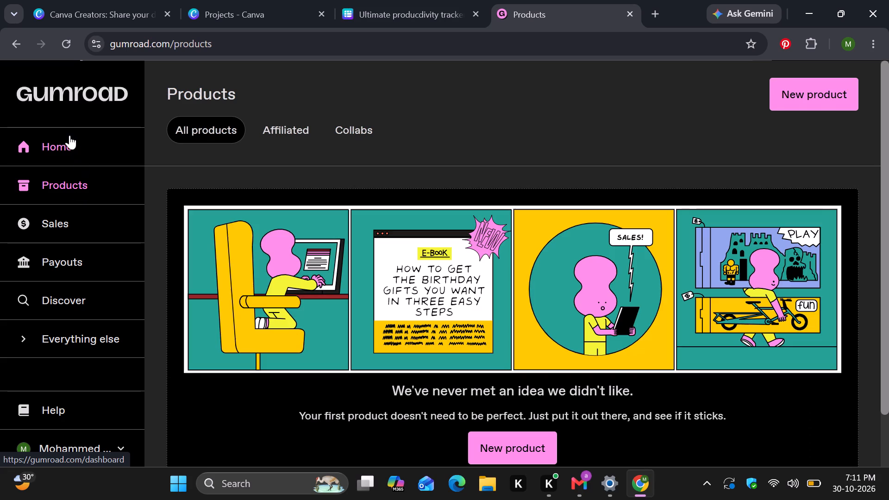
Examine the dashboard's Getting started checklist and the Emails page it leads to, ending back on the dashboard.
left_click(69, 137)
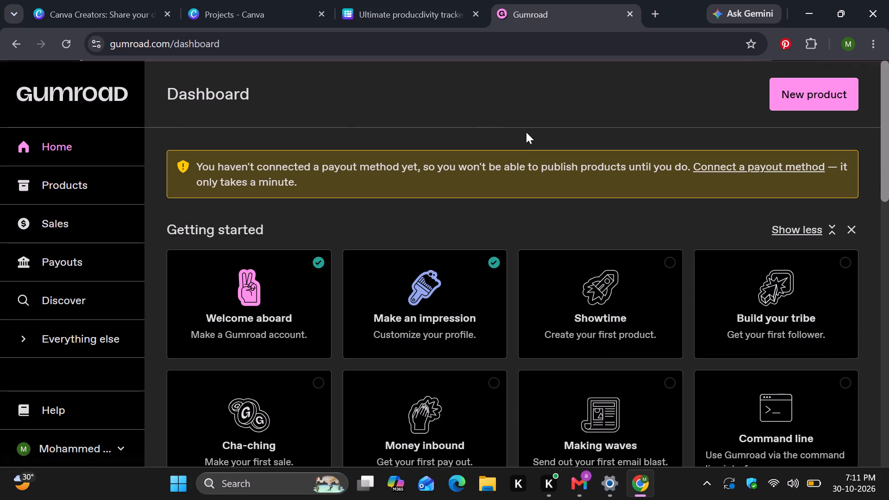
left_click(589, 105)
key("Down")
key("Down")
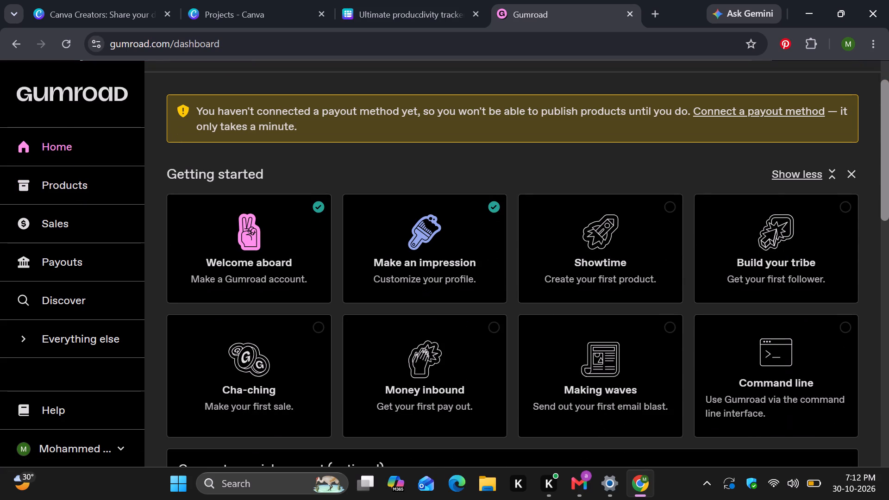
left_click(623, 372)
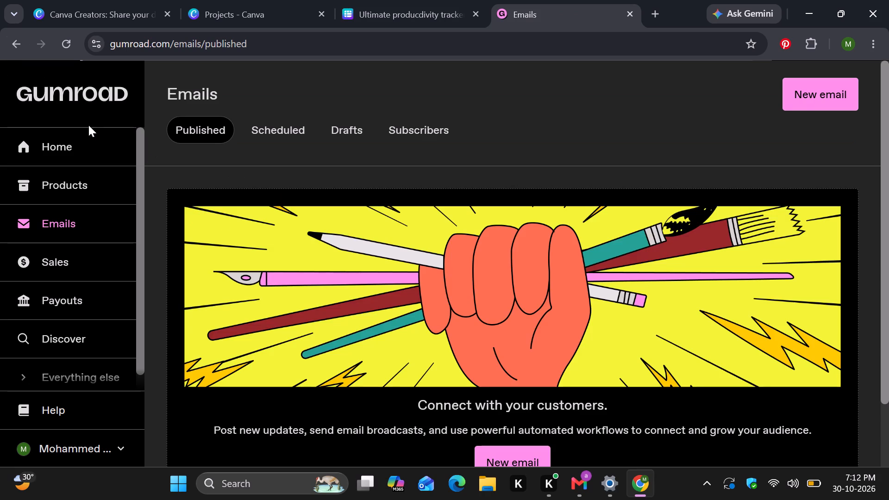
left_click(78, 144)
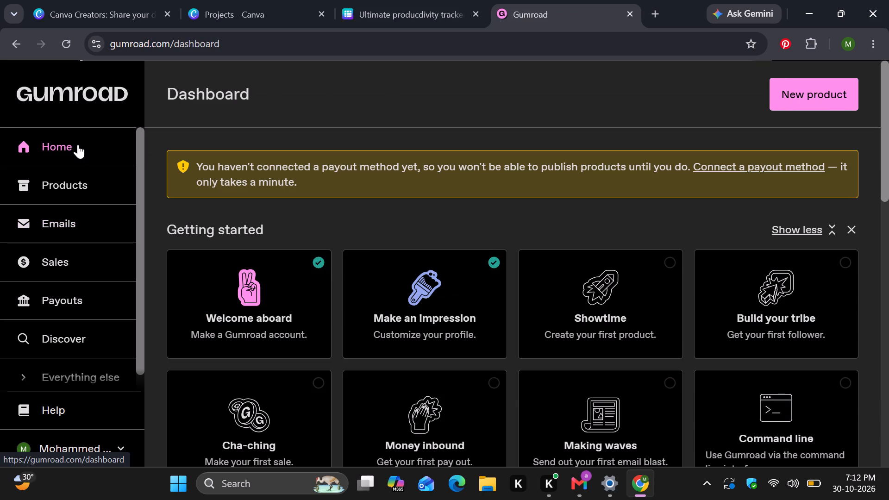
left_click(79, 177)
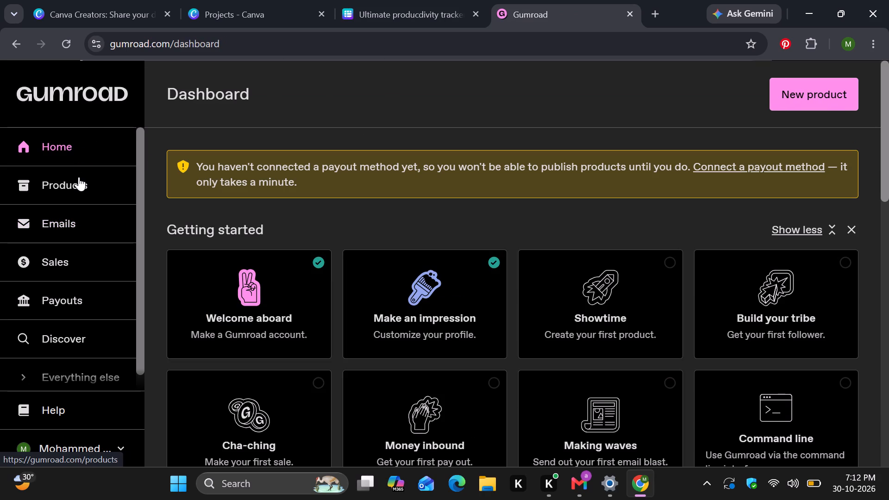
left_click(63, 135)
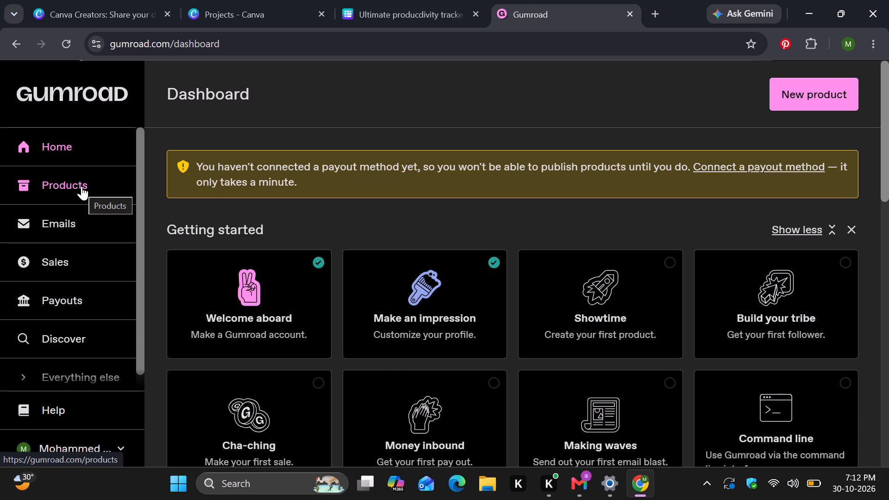
left_click(340, 106)
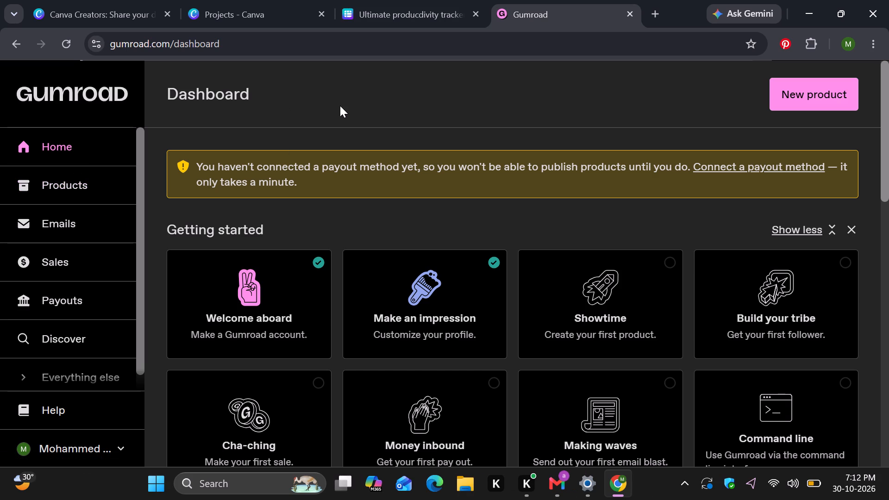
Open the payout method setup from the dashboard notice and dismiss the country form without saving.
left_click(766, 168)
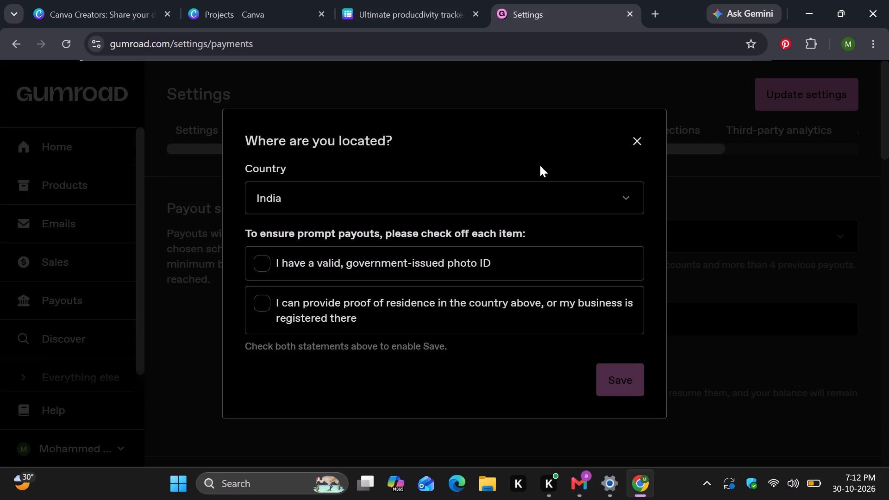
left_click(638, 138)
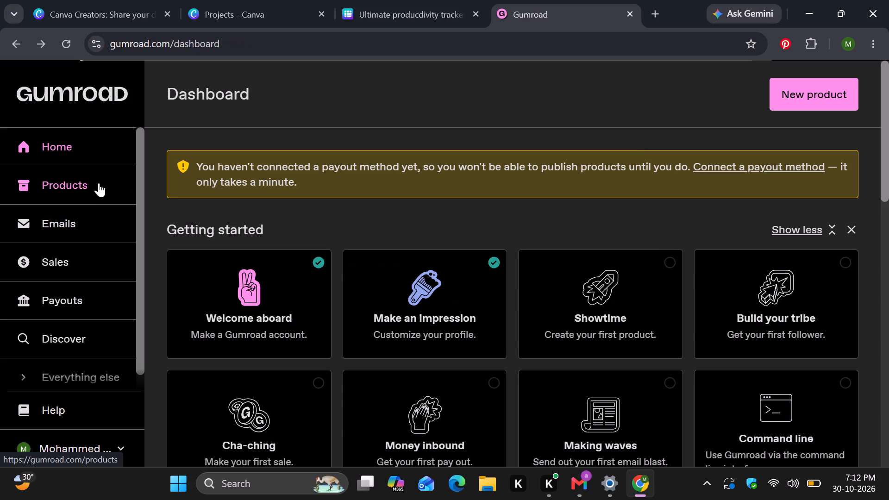
Open the Products page.
left_click(99, 183)
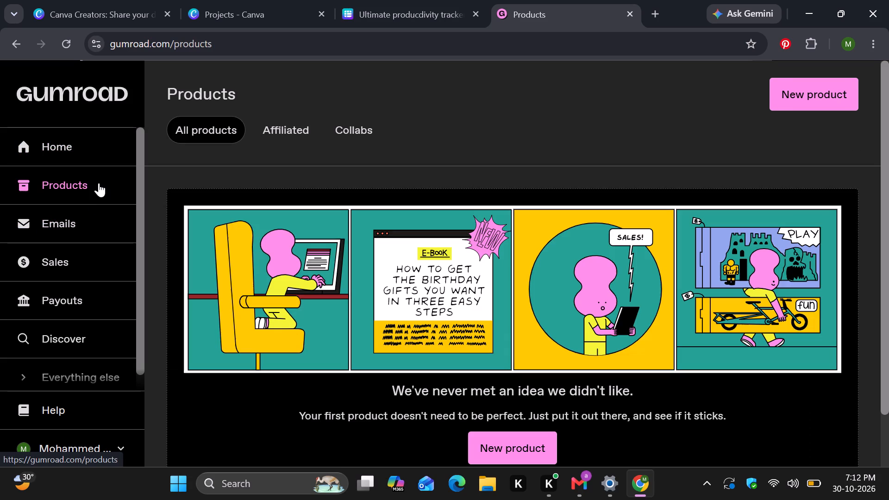
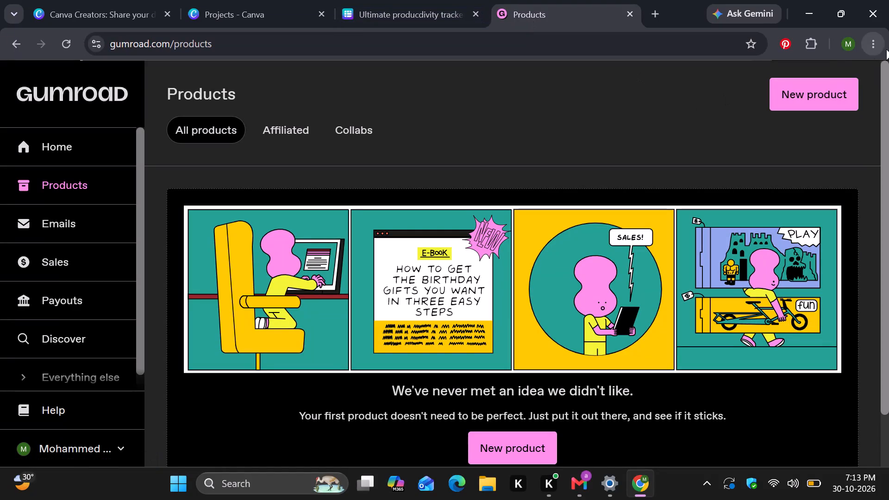
Start a new product and name it "kids stories".
left_click(807, 89)
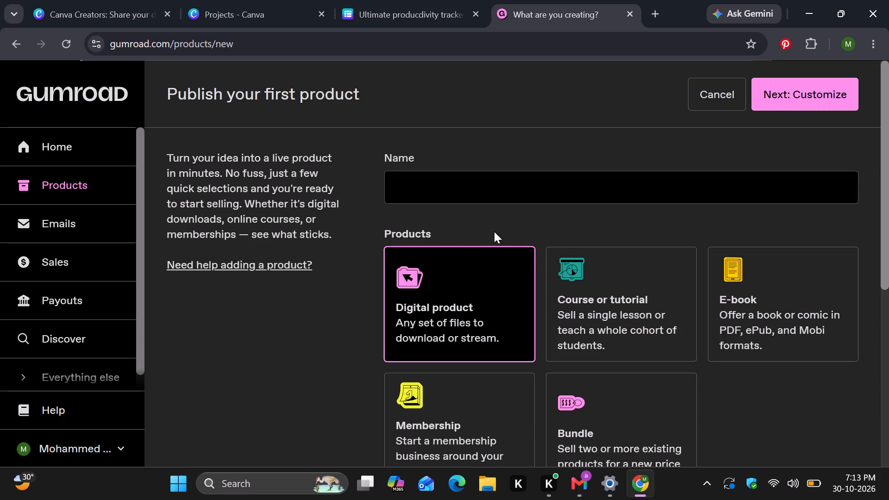
left_click(537, 184)
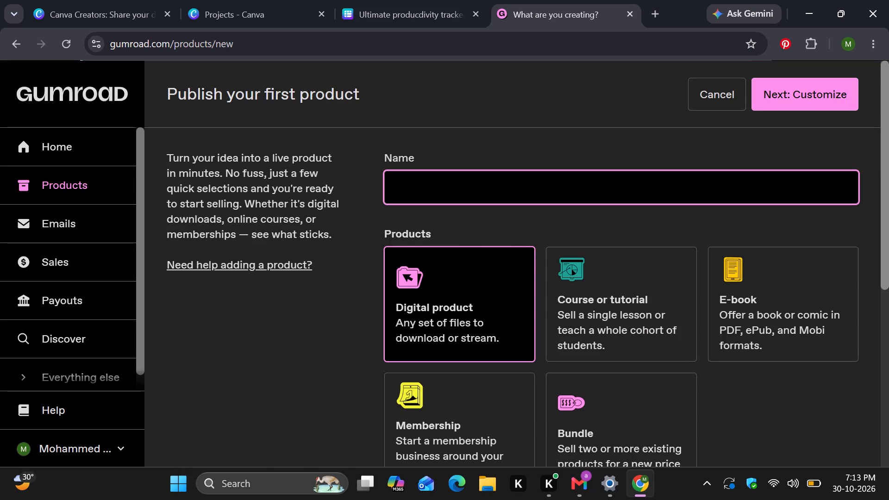
type("kids storo")
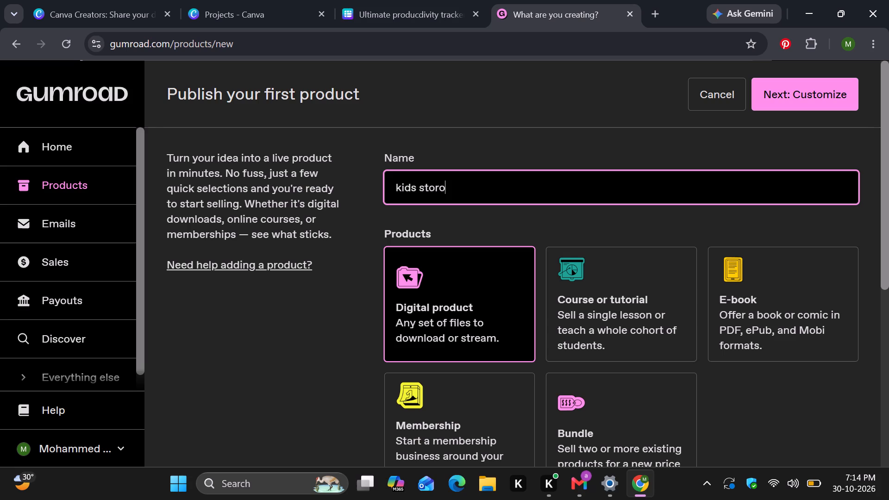
key("BackSpace")
type("ies")
Choose E-book as the type of the new product.
left_click(751, 329)
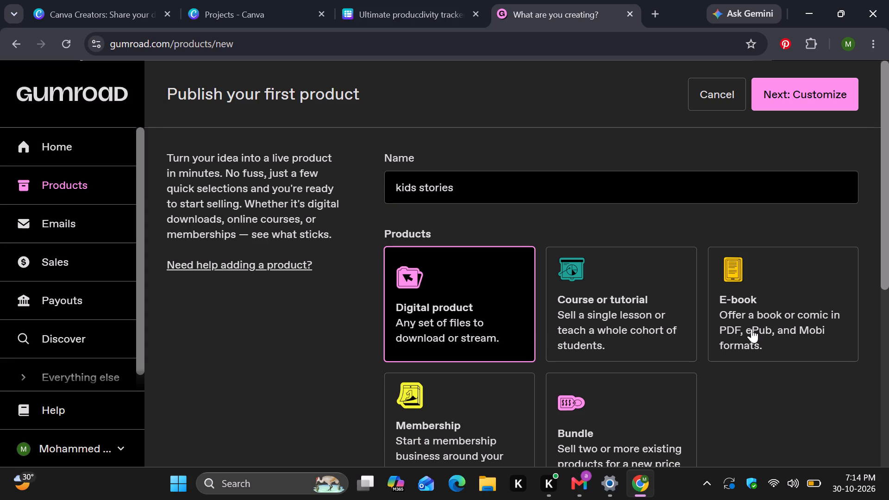
left_click(820, 412)
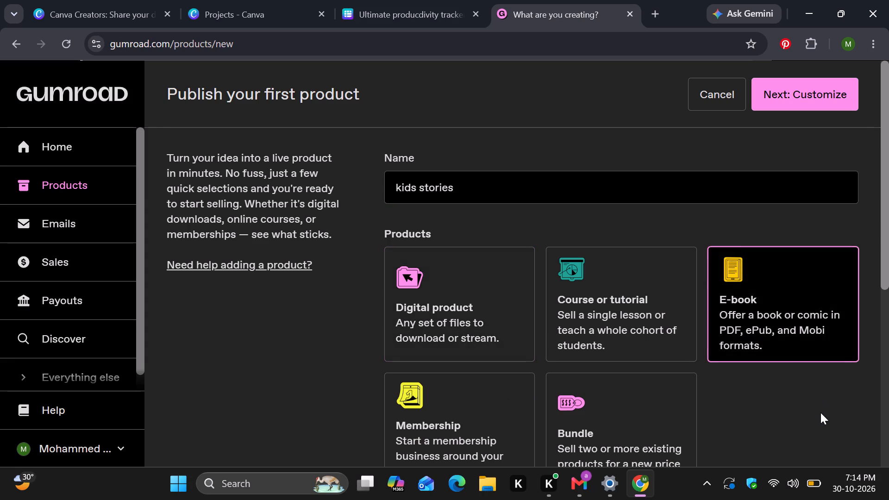
Set the currency of the new product's price to ₹ (Rupees).
key("Down")
key("Down")
key("Down")
key("Down")
key("Down")
key("Down")
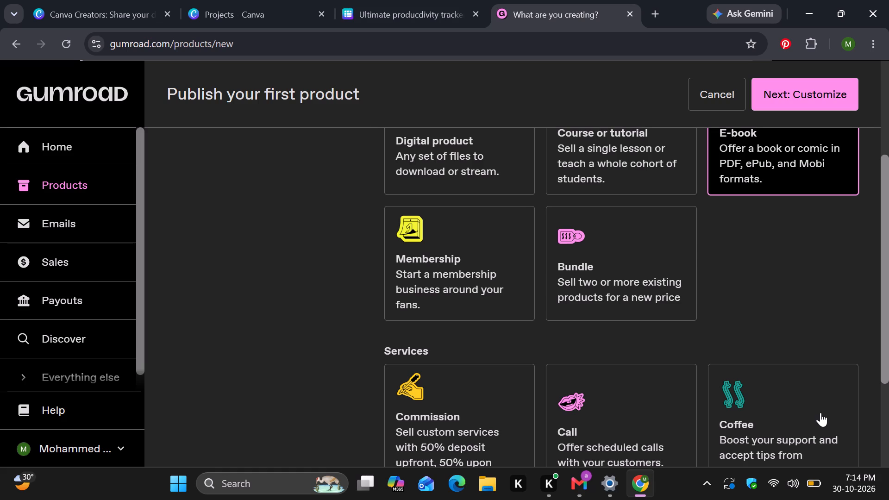
left_click(791, 292)
key("Down")
key("Down")
key("Down")
key("Down")
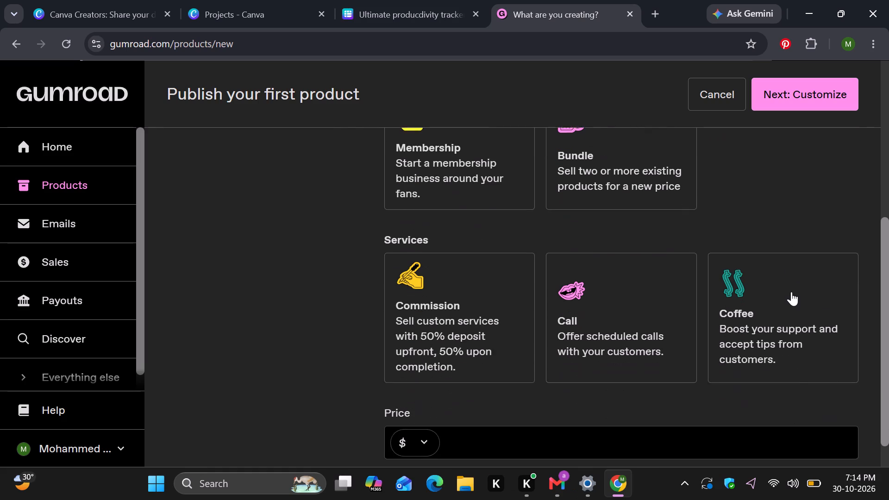
key("Down")
key("Down")
key("Down")
key("Down")
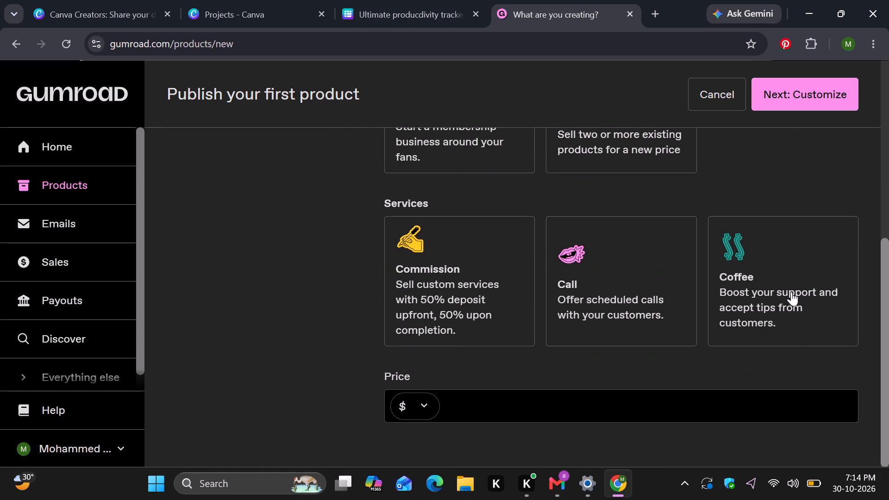
left_click(418, 416)
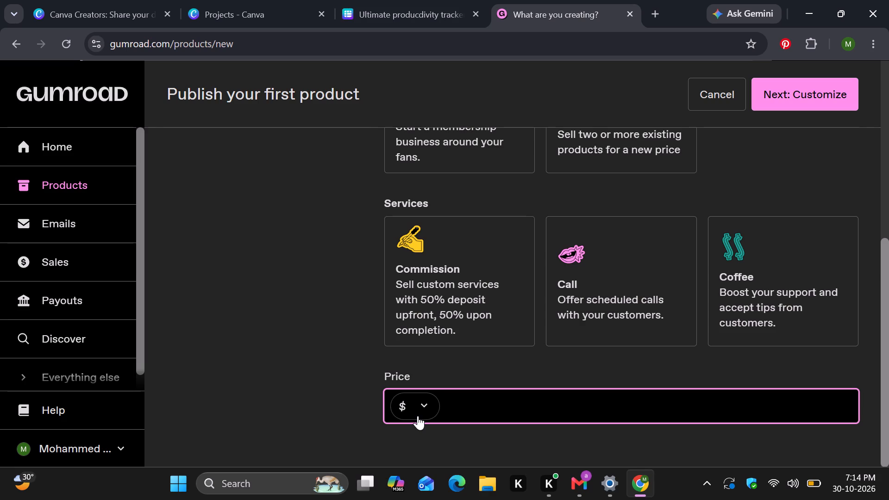
left_click(418, 416)
left_click(446, 410)
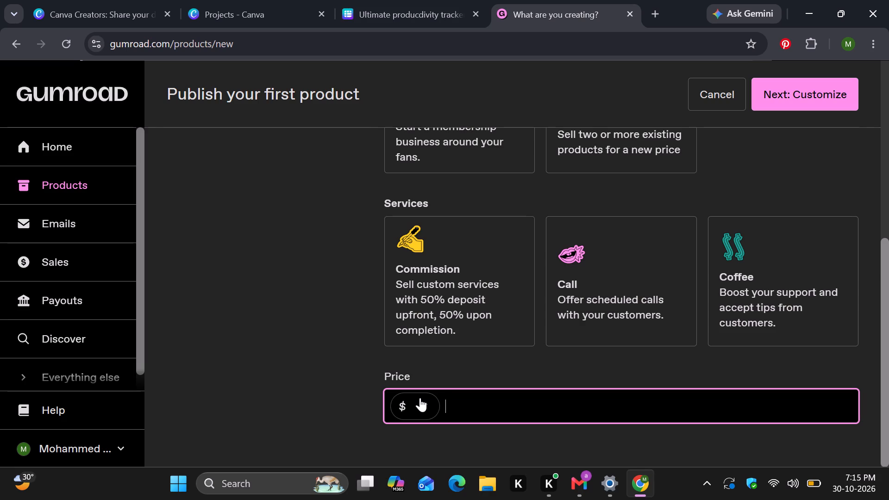
left_click(421, 406)
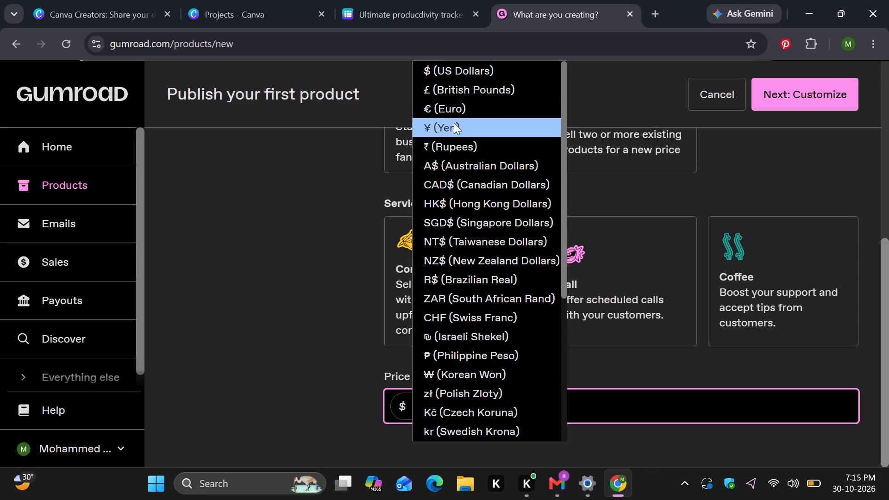
left_click(453, 144)
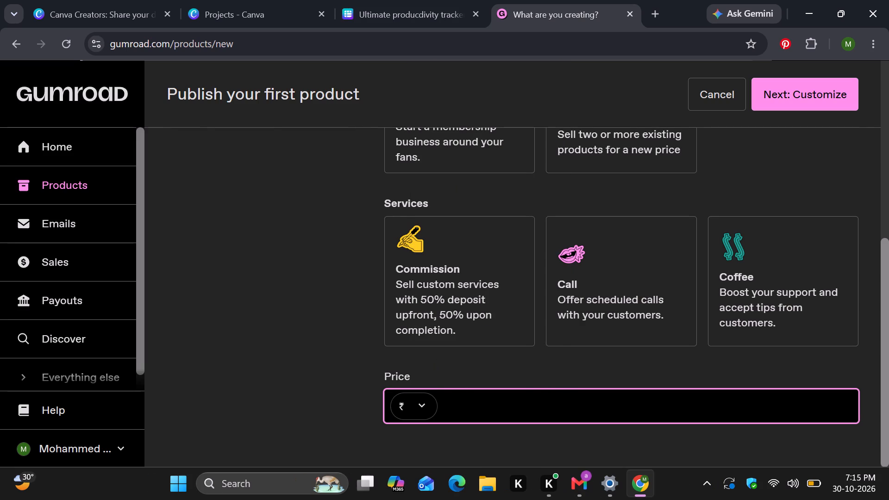
Enter 99 as the e-book's price.
left_click(459, 391)
type("99")
left_click(334, 348)
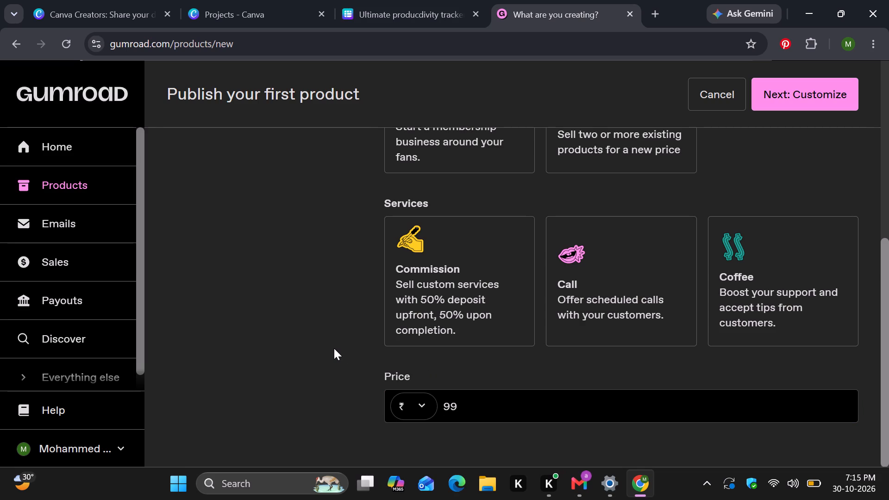
left_click(334, 348)
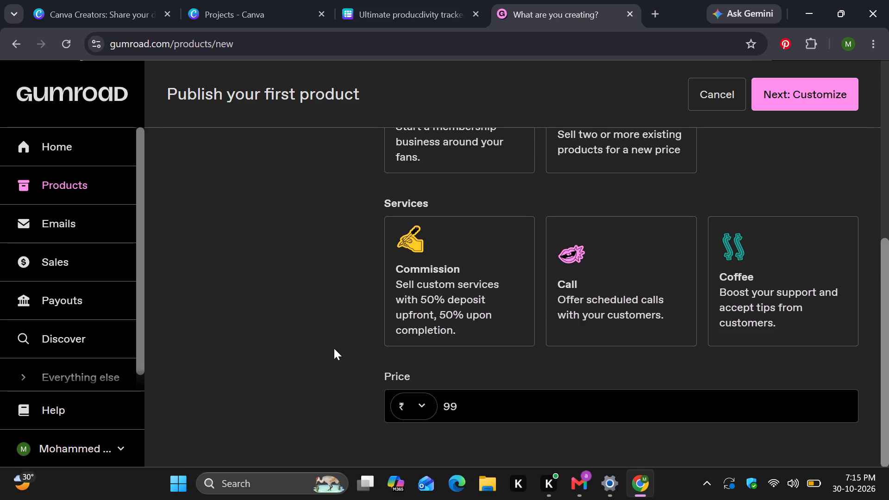
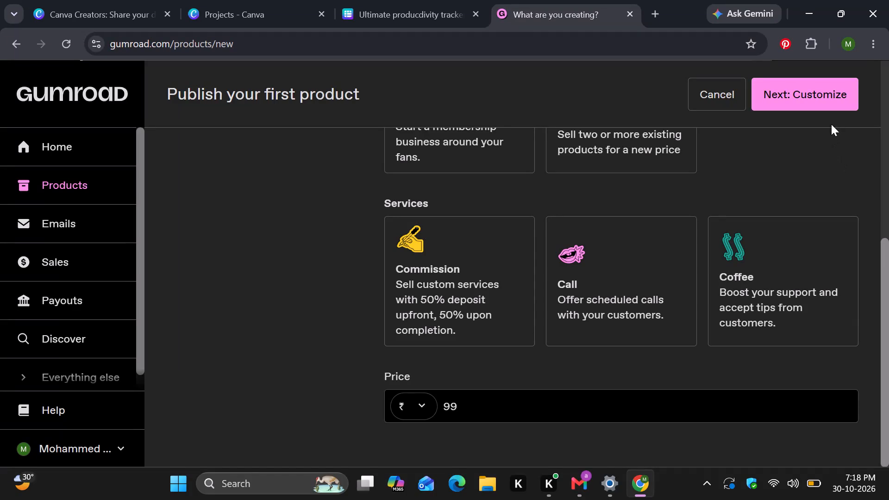
Proceed to the customization stage of the new kids stories product.
left_click(828, 98)
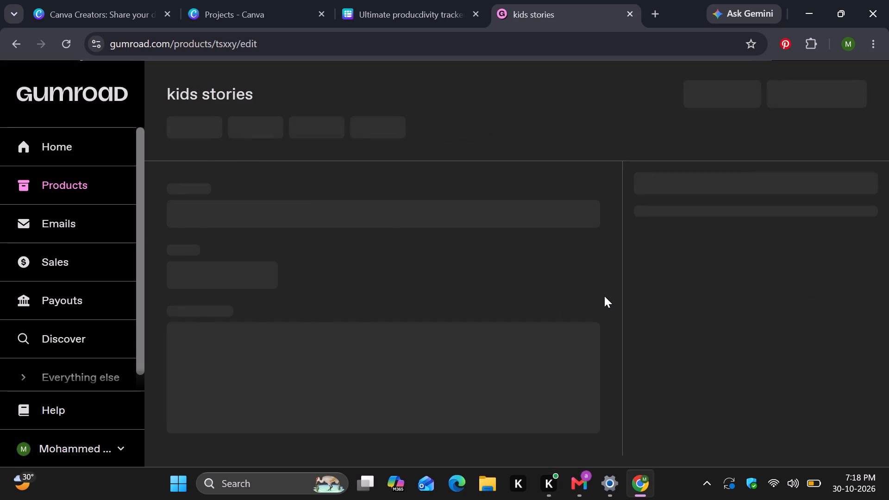
Look over the name, description and URL fields and the preview on the product's edit page.
left_click(397, 253)
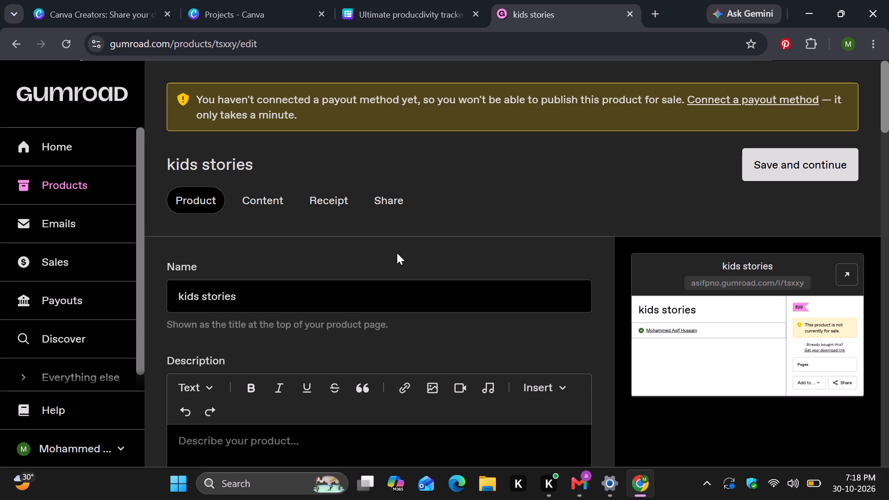
key("Down")
key("Down")
key("Down")
key("Down")
key("Down")
key("Down")
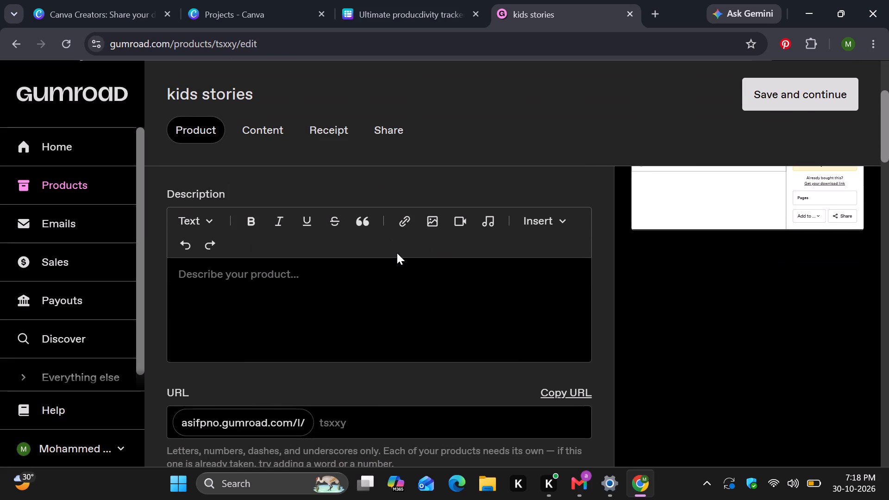
left_click(327, 270)
key("Up")
key("Up")
key("Up")
key("Up")
left_click(640, 317)
key("Up")
key("Up")
key("Up")
key("Down")
key("Down")
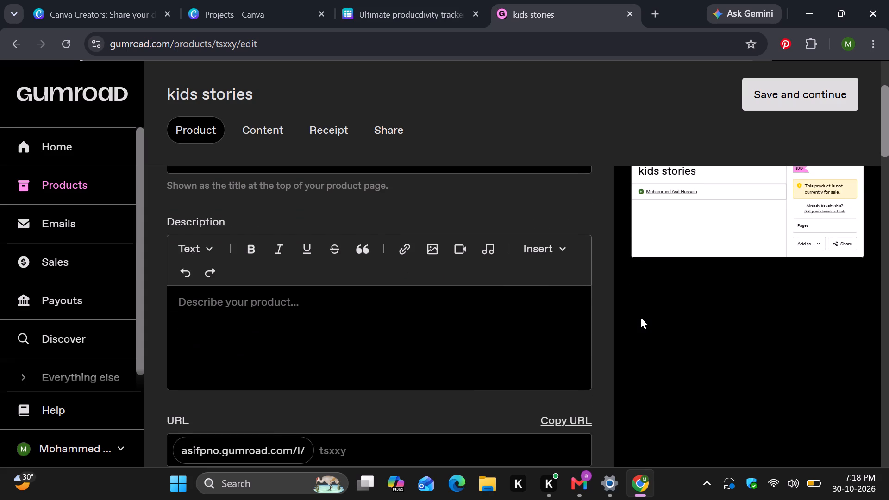
Open the product's empty description for editing.
left_click(421, 339)
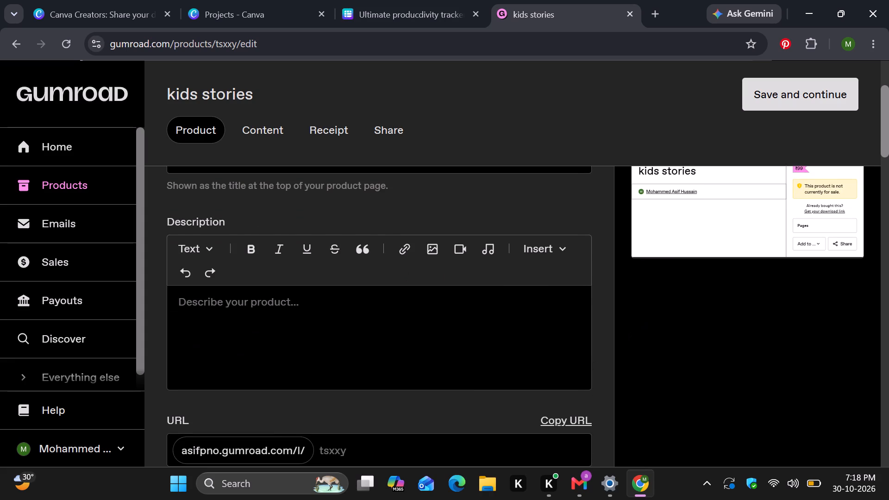
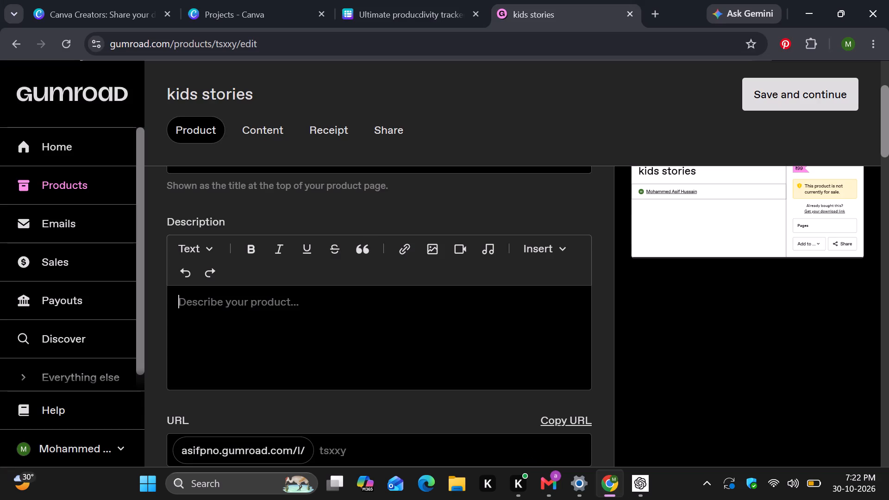
left_click(335, 367)
key("ctrl+v")
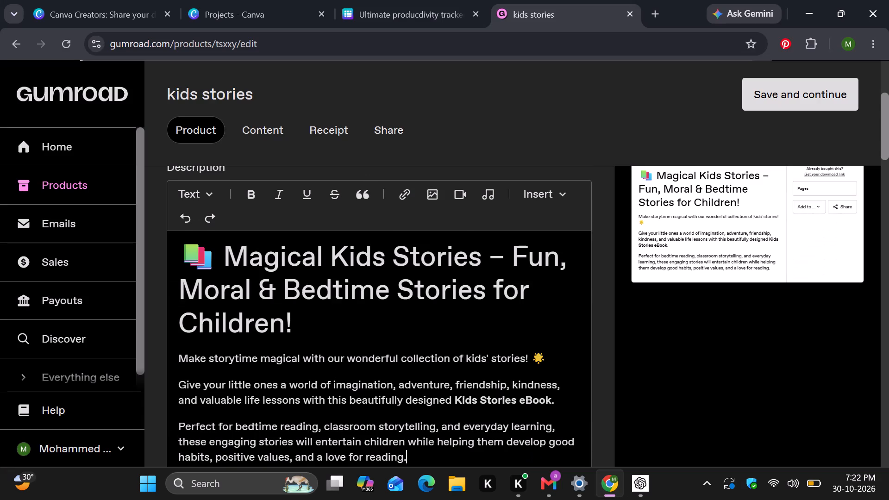
Go through the pasted description from its heading down to the end of its last paragraph.
left_click(484, 338)
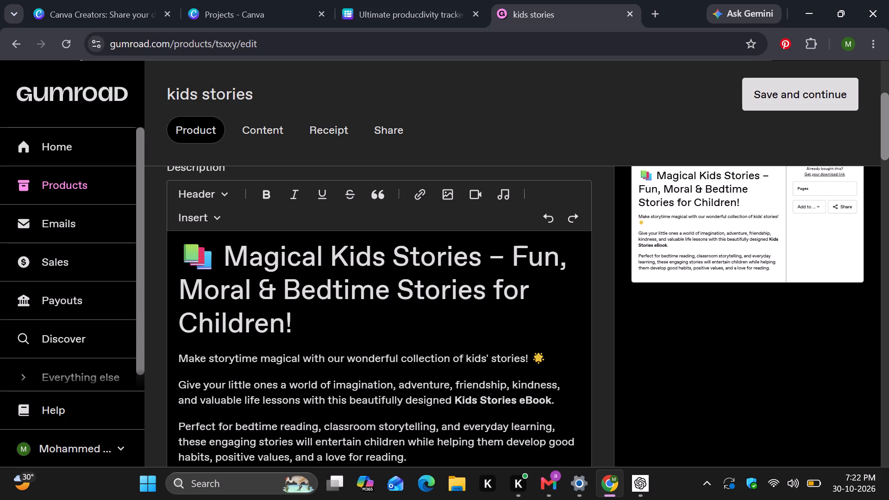
key("Down")
key("Down")
key("Down")
key("Down")
key("Down")
key("Down")
key("Down")
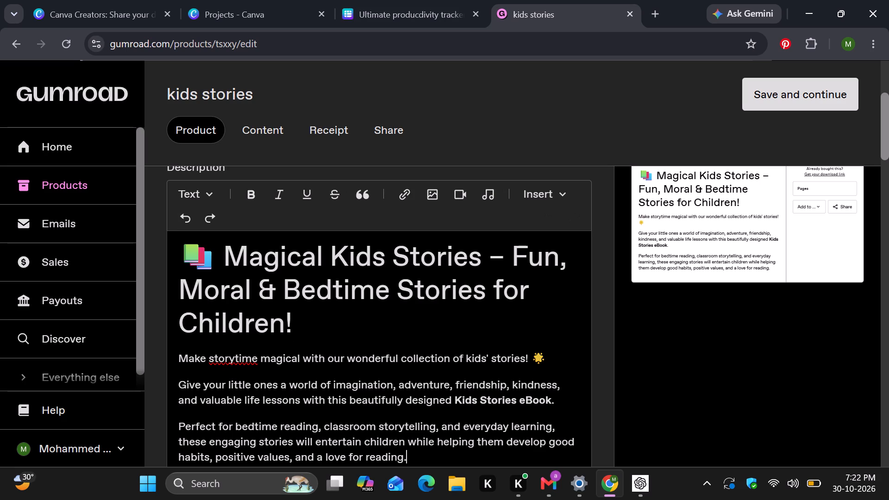
key("Down")
key("Down")
key("Down")
key("Down")
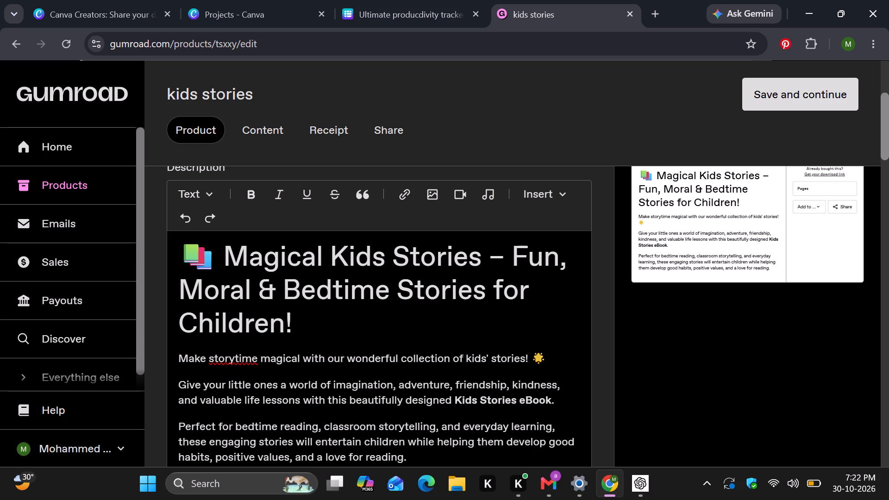
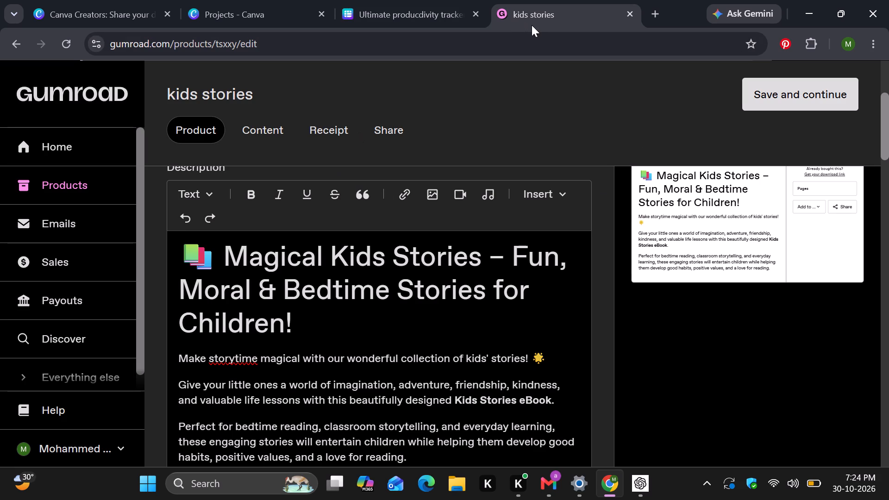
Look over the product page below the description, as far as the thumbnail section, and return to the URL setting.
left_click(537, 14)
left_click(609, 335)
key("Down")
key("Down")
key("Down")
key("Down")
key("Down")
key("Down")
key("Down")
key("Down")
key("Down")
key("Down")
key("Down")
key("Down")
key("Down")
key("Down")
key("Down")
key("Down")
key("Down")
key("Down")
key("Down")
key("Down")
key("Up")
key("Up")
key("Up")
key("Up")
key("Up")
key("Up")
key("Up")
key("Up")
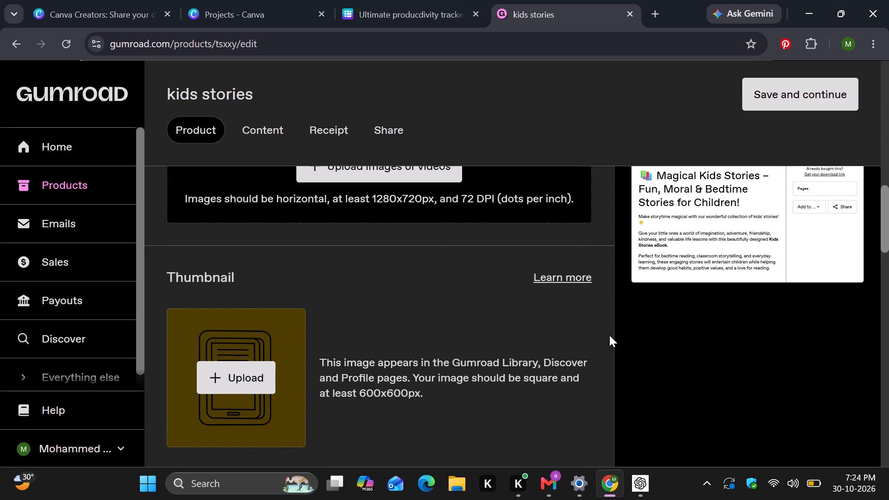
key("Up")
key("Up")
key("Up")
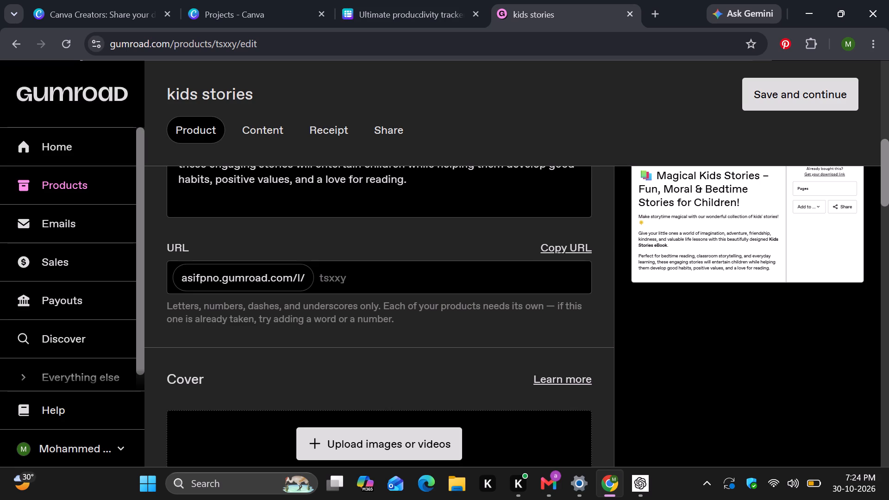
Set the ending of the product's URL to "kidsebookstories".
double_click(337, 272)
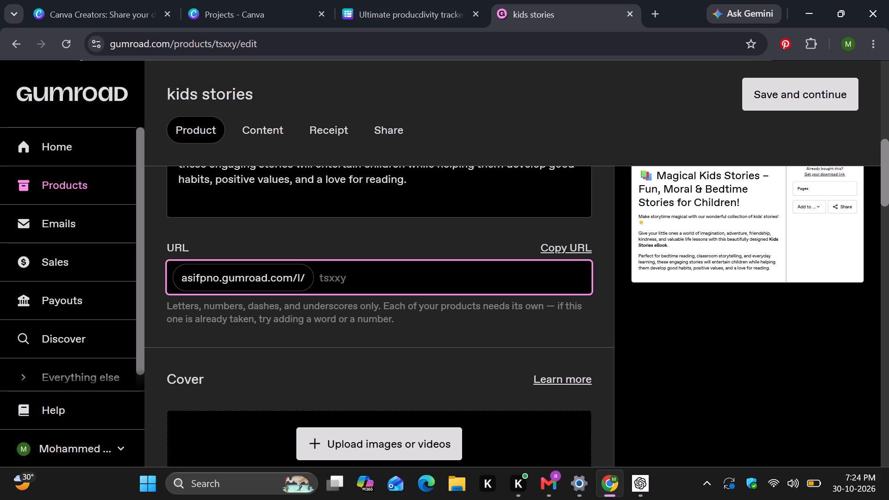
left_click(236, 275)
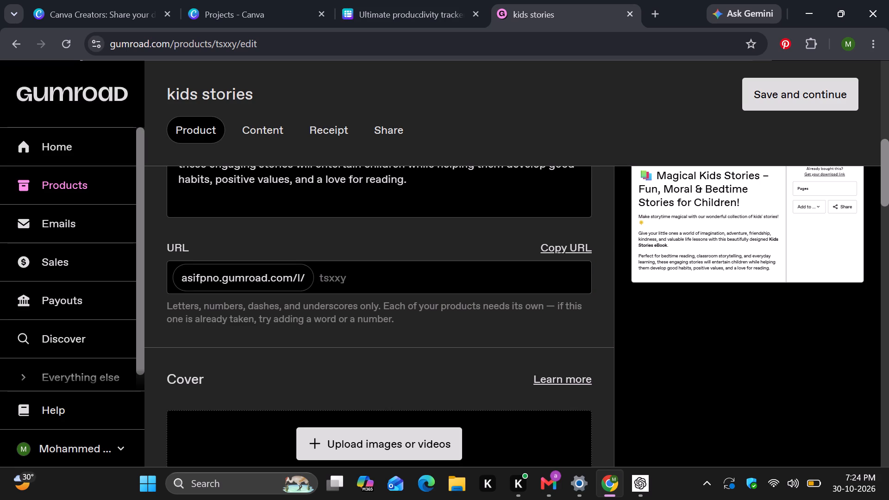
double_click(236, 275)
double_click(236, 275)
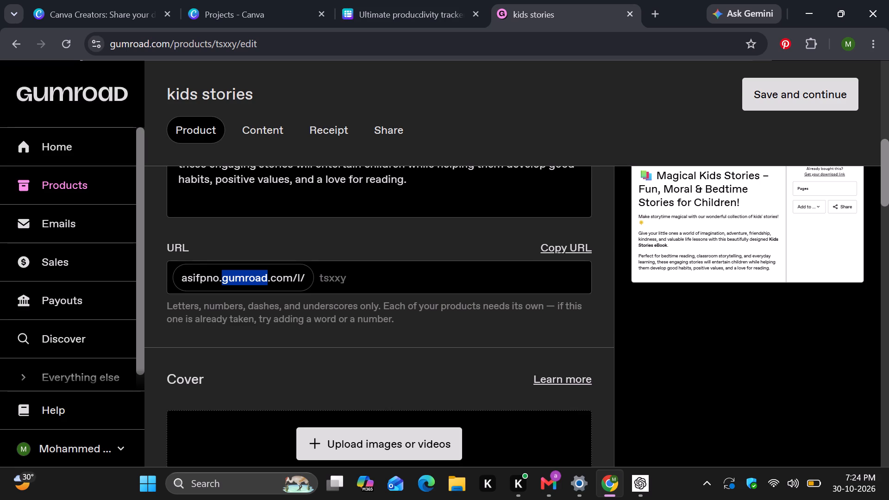
double_click(373, 275)
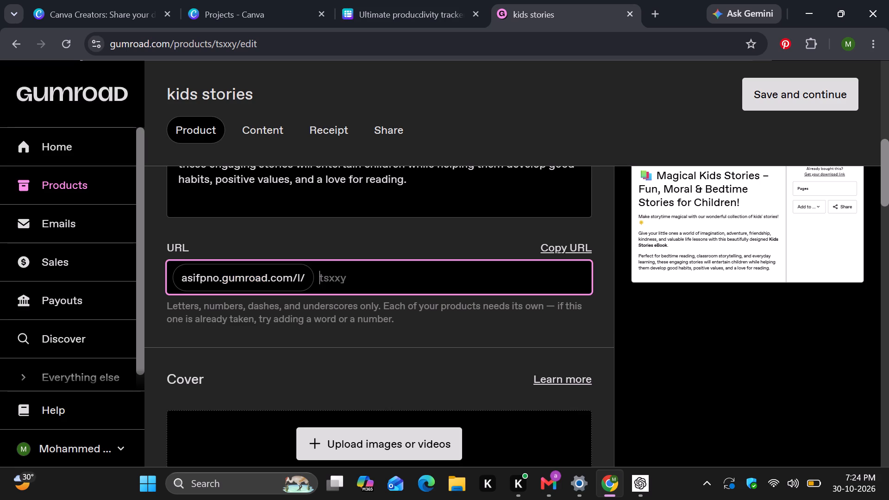
type("kids")
type("ebook")
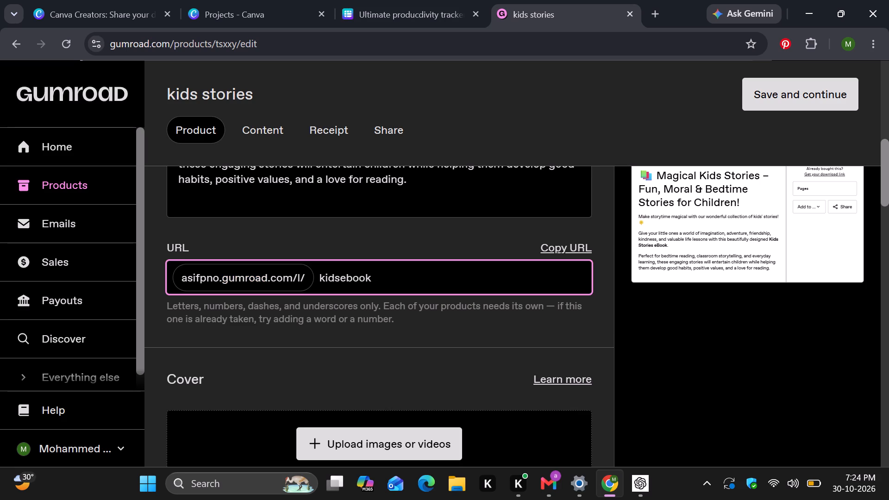
type("stories")
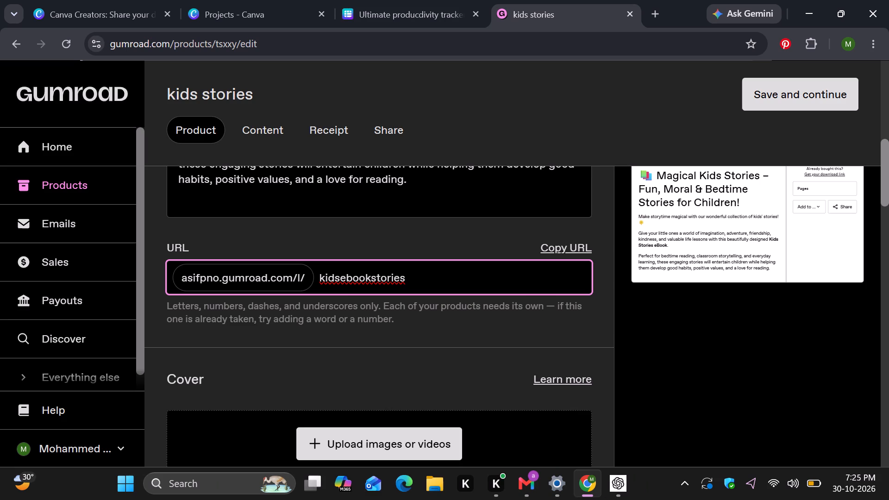
left_click(396, 393)
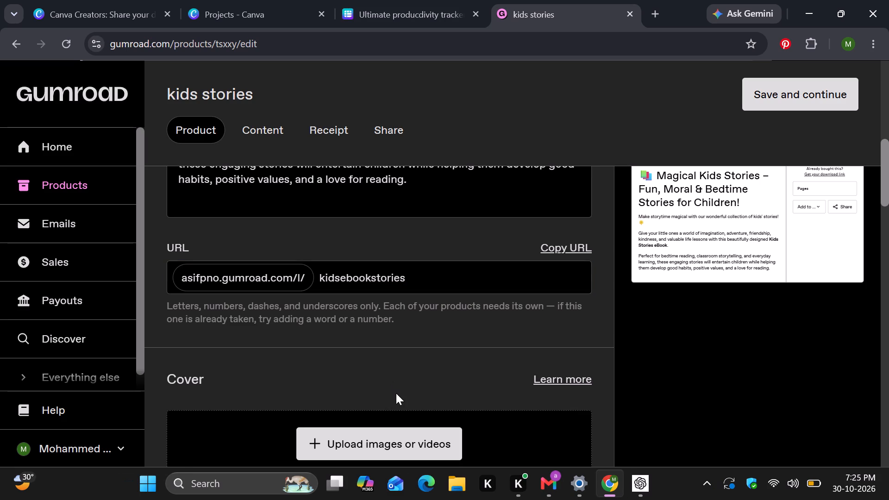
Look through the Downloads folder for a cover image to upload from the computer, and close the file chooser without picking one.
key("Down")
key("Down")
key("Down")
key("Down")
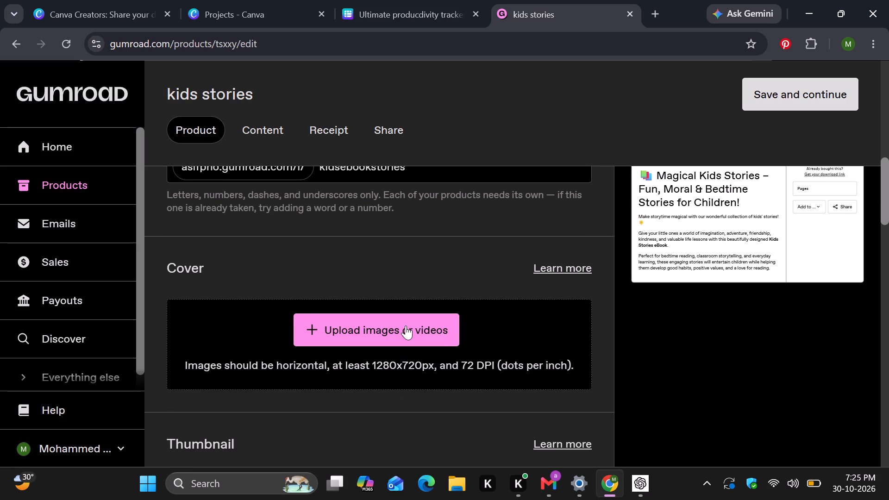
left_click(406, 325)
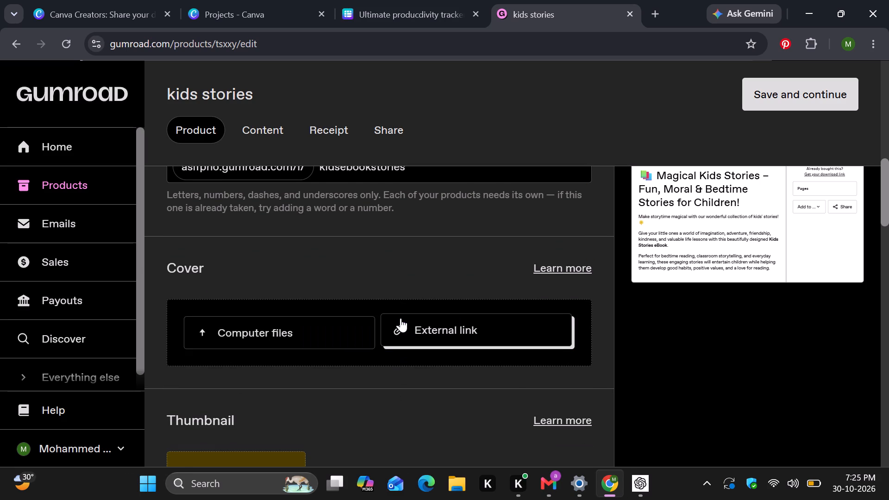
left_click(390, 277)
key("Down")
key("Down")
key("Down")
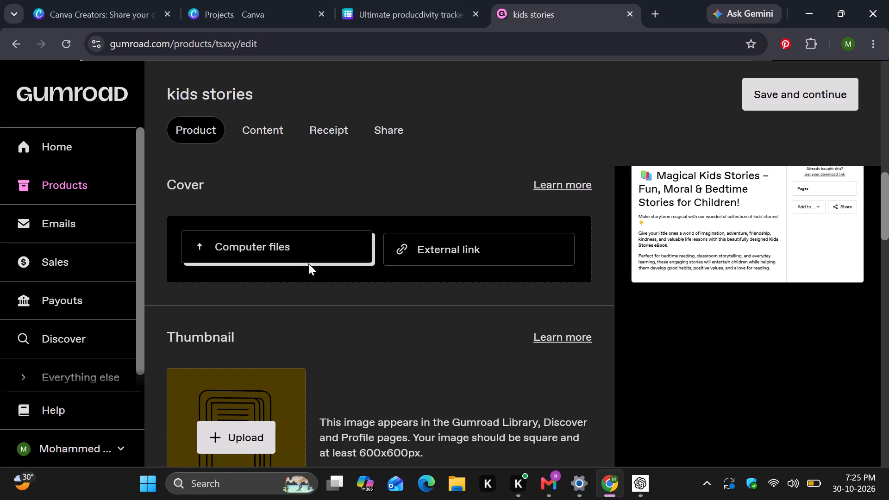
left_click(274, 260)
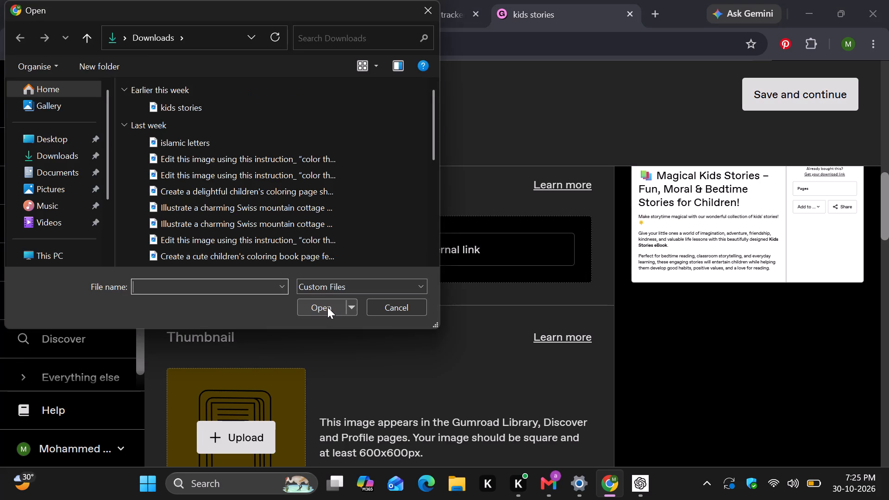
triple_click(431, 260)
double_click(431, 260)
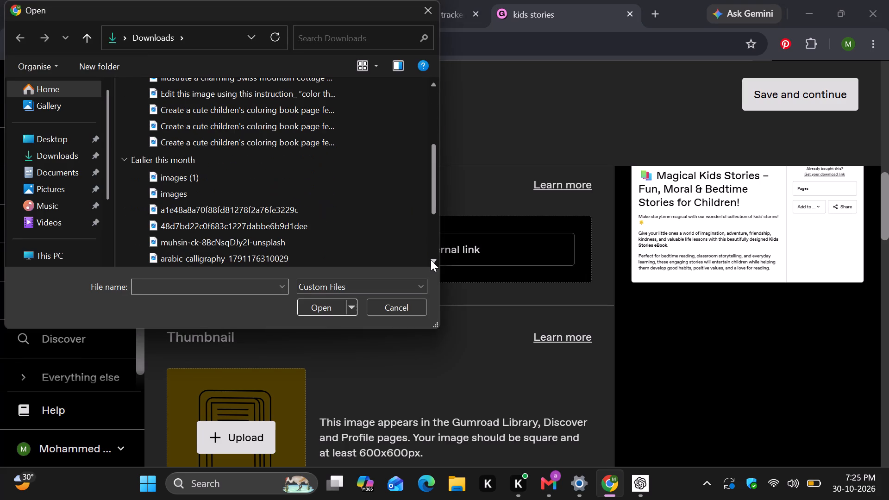
triple_click(431, 260)
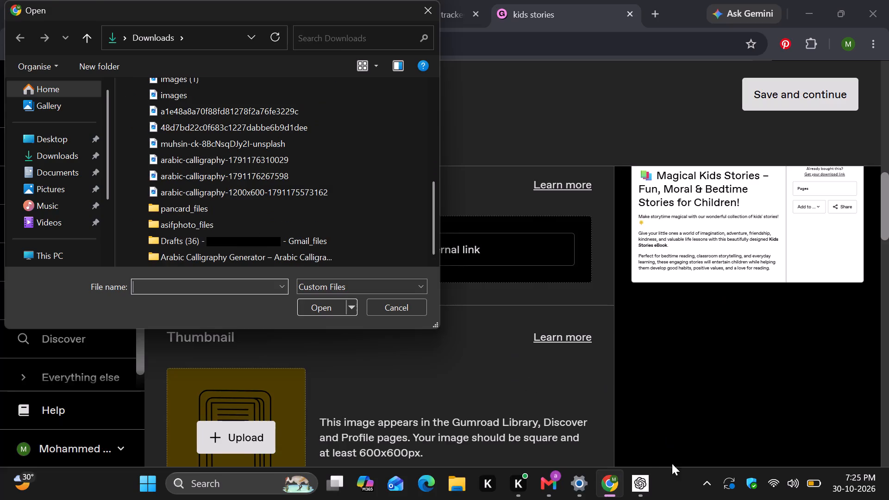
left_click(611, 481)
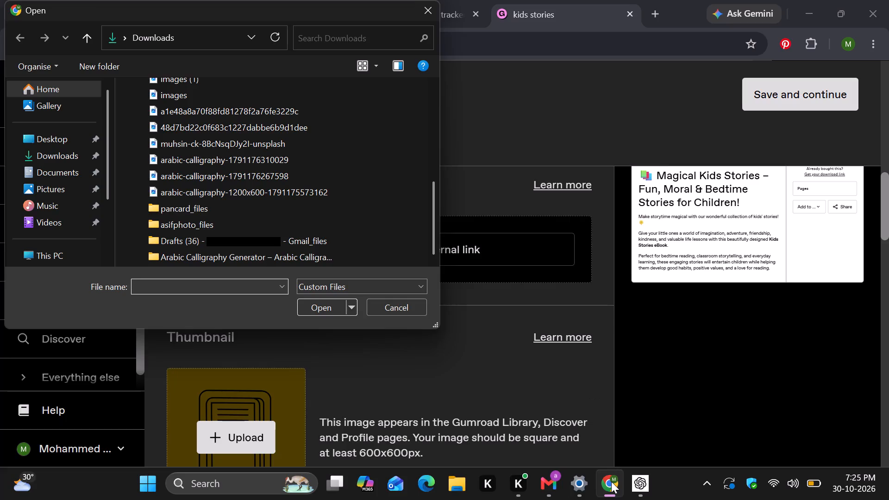
left_click(611, 481)
double_click(611, 481)
left_click(425, 6)
Switch to the Canva projects page and open the "kids stories" design.
left_click(233, 8)
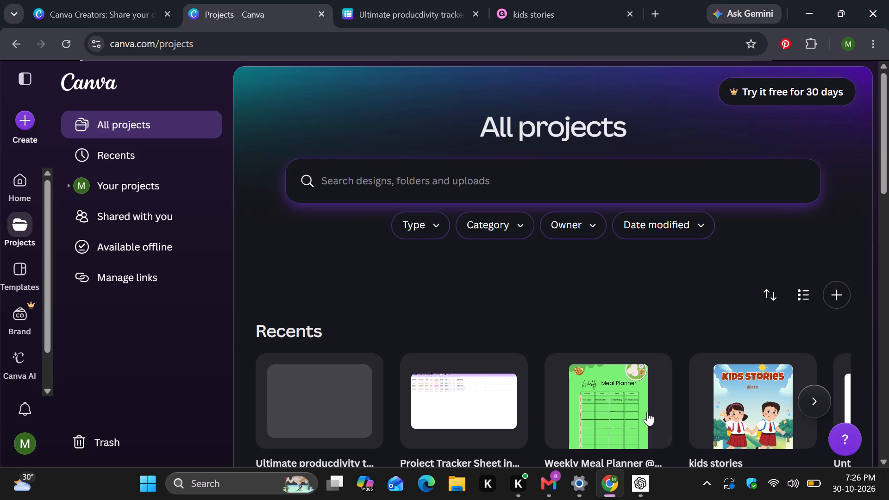
left_click(740, 408)
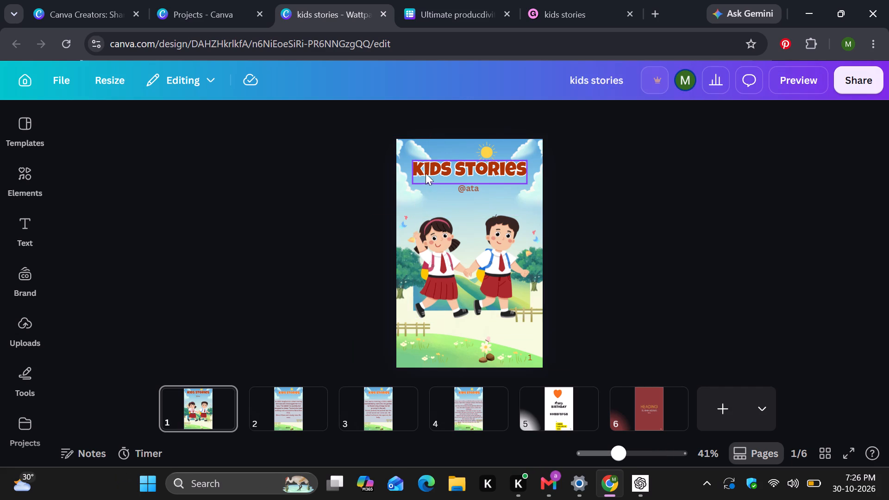
Examine the actions available for the background image on page 1, including its Info details.
right_click(432, 147)
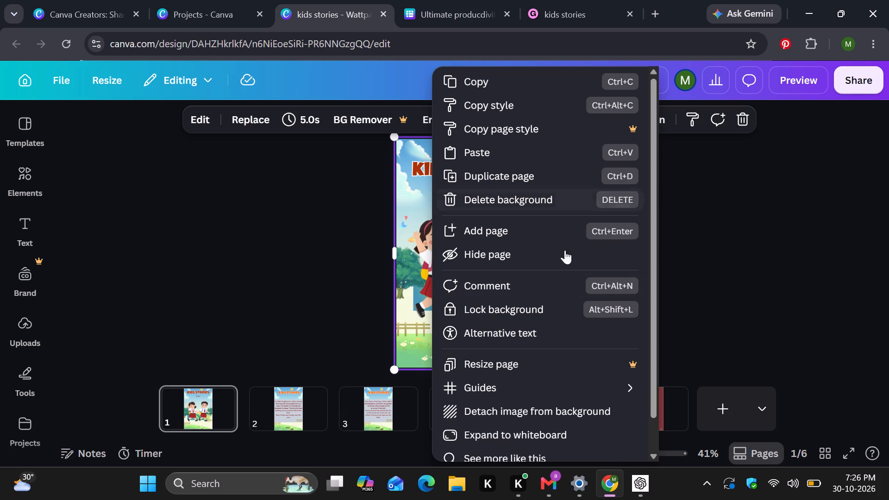
left_click(655, 455)
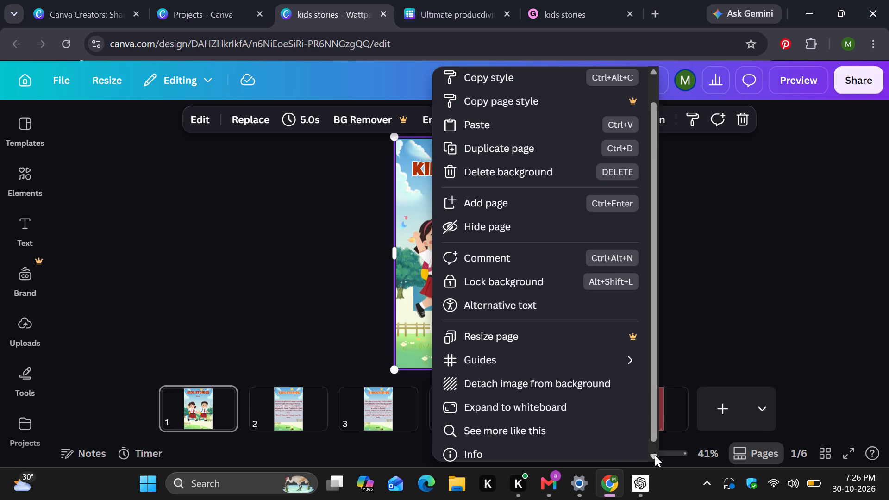
triple_click(655, 455)
left_click(655, 455)
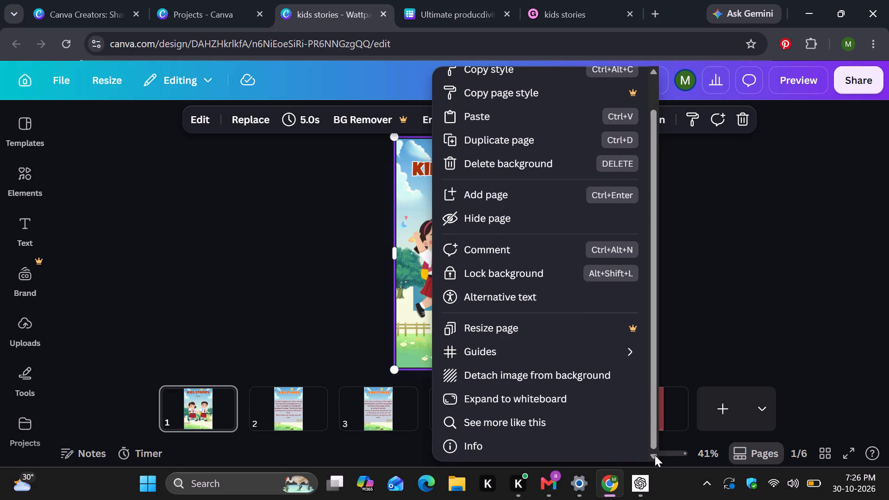
left_click(653, 72)
triple_click(653, 72)
left_click(653, 72)
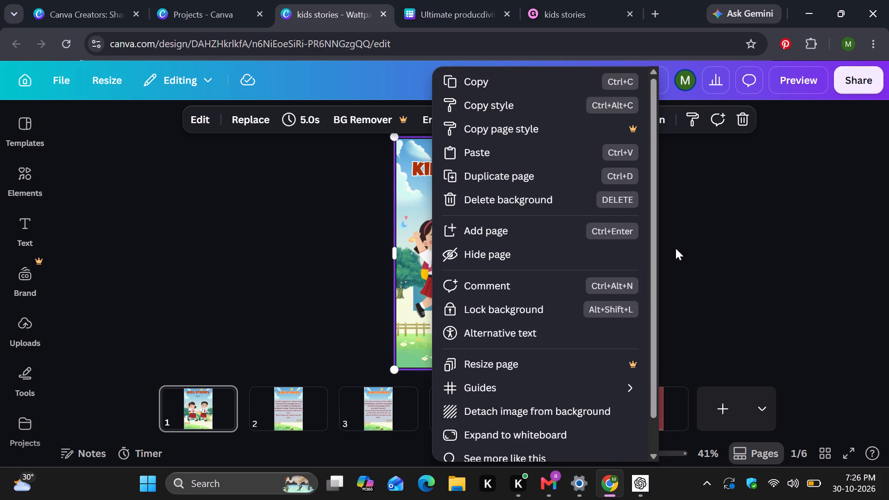
left_click(653, 453)
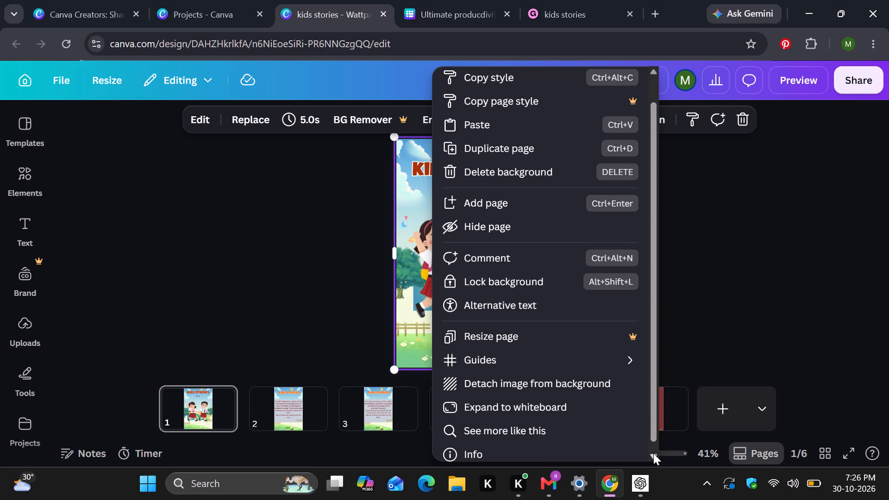
triple_click(653, 453)
left_click(653, 453)
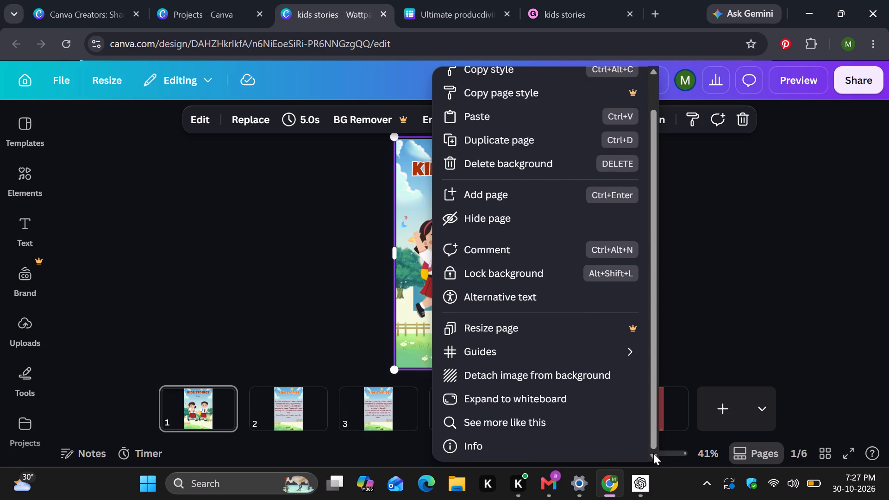
left_click(513, 441)
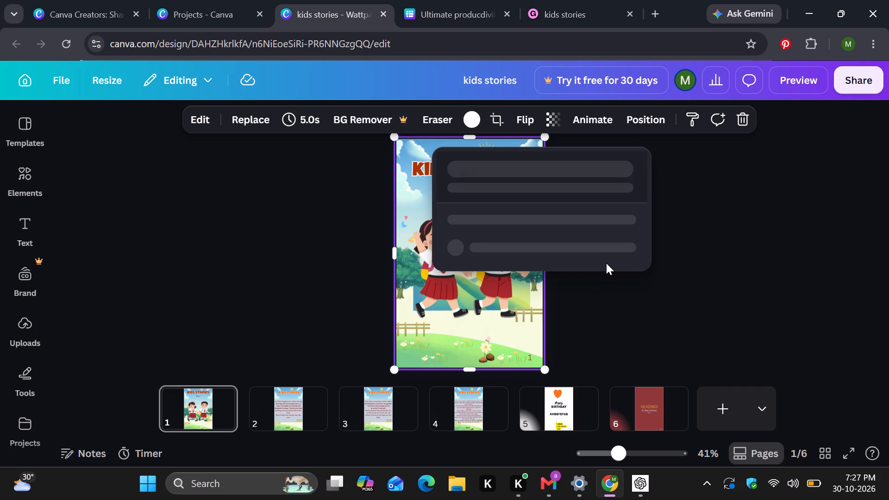
left_click(633, 324)
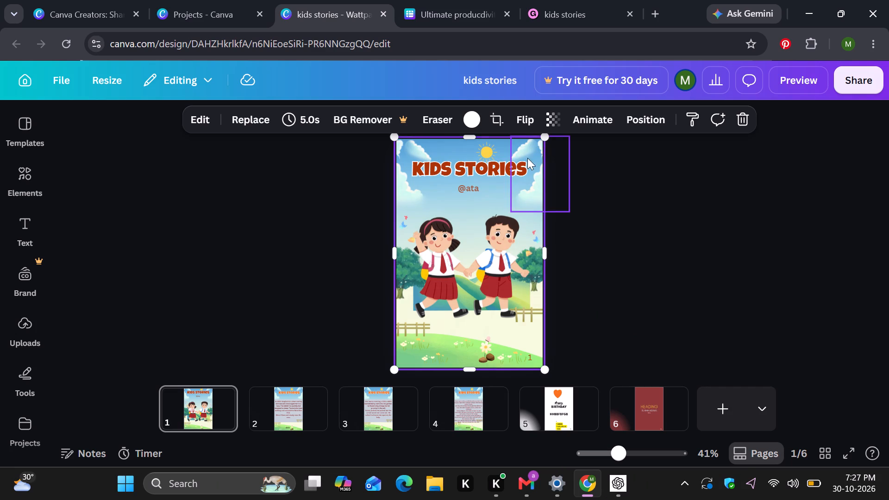
Look through the actions available for page 1's background image and bring up more elements like it.
left_click(607, 185)
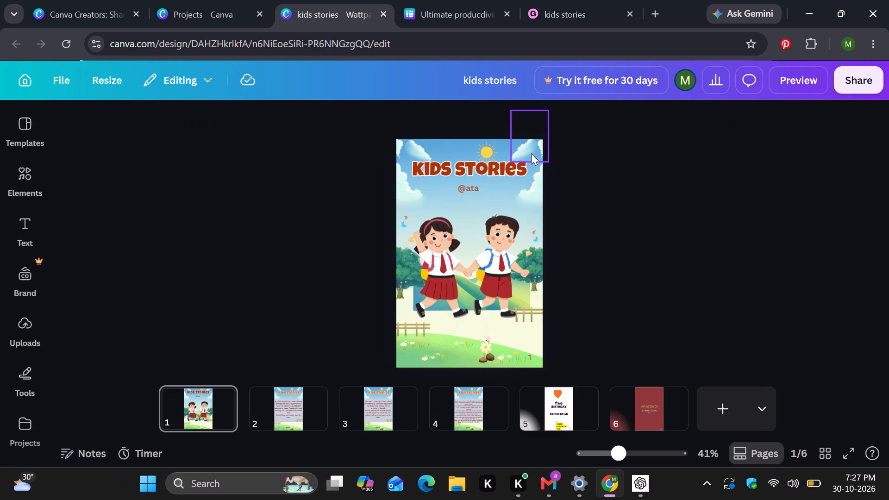
left_click(526, 152)
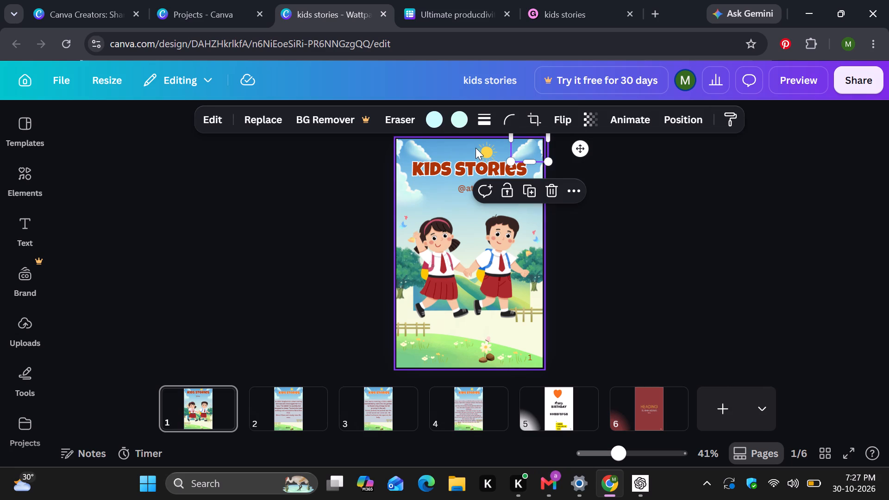
left_click(452, 146)
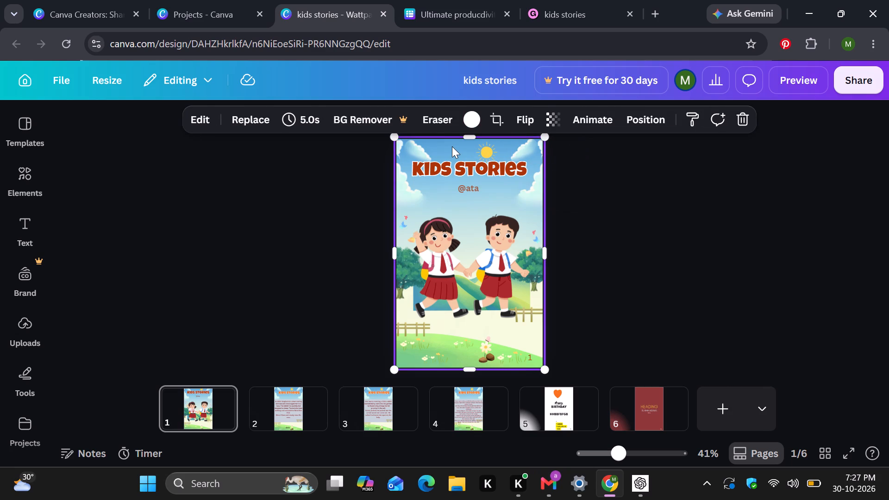
right_click(452, 146)
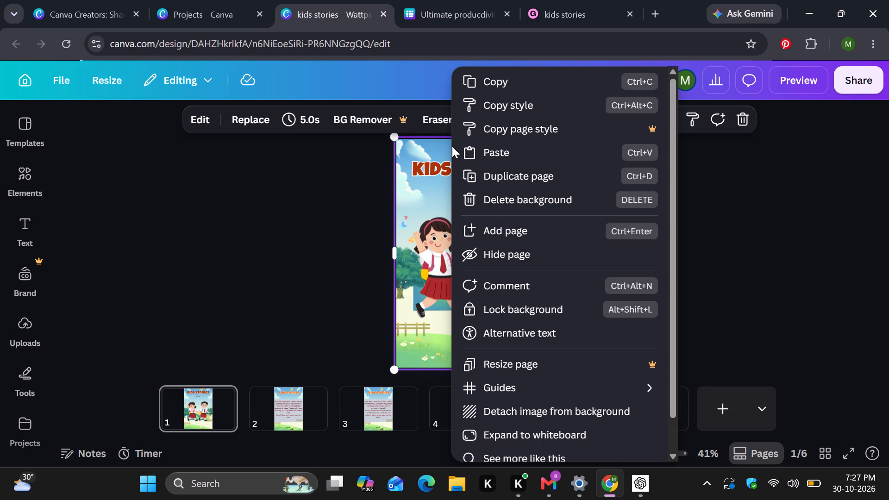
left_click(777, 327)
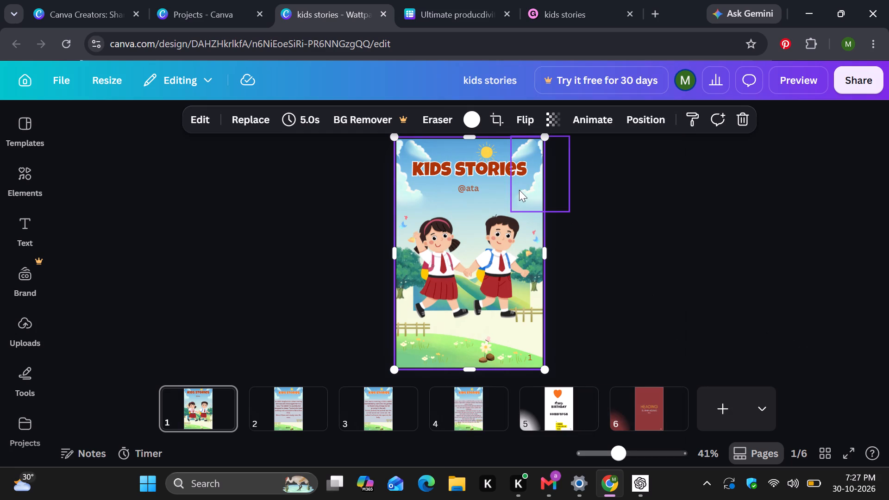
right_click(457, 145)
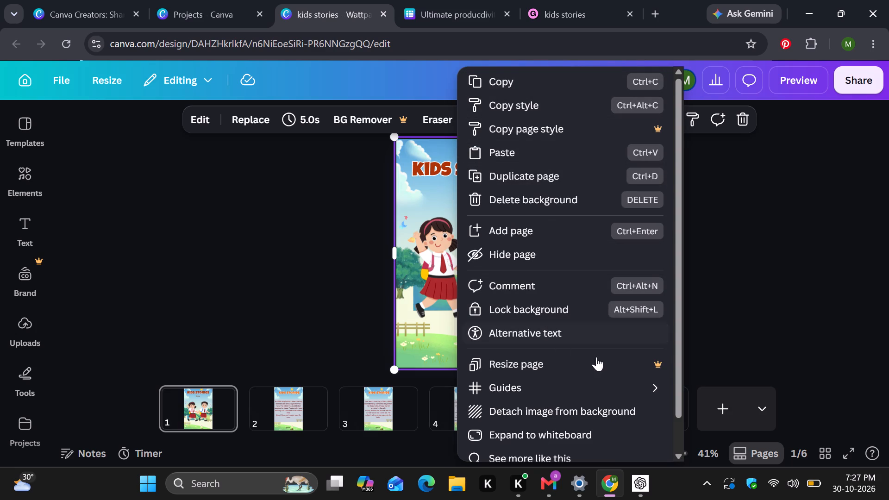
left_click(677, 458)
double_click(677, 458)
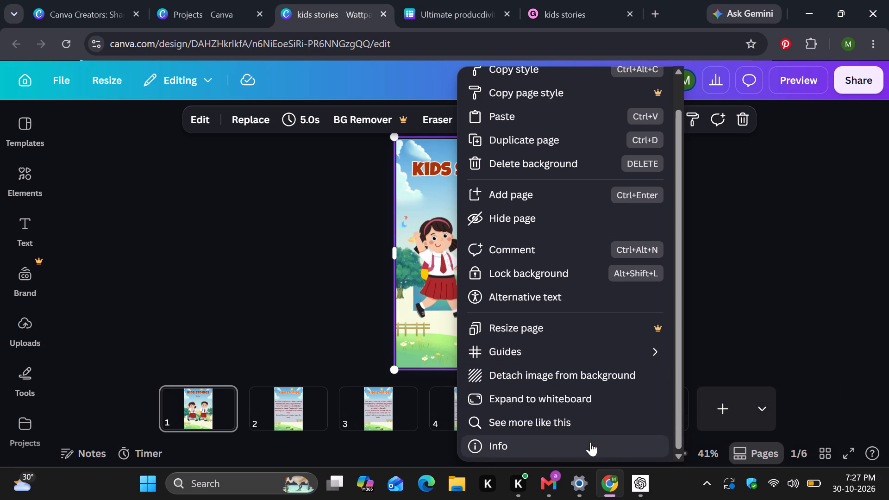
left_click(575, 420)
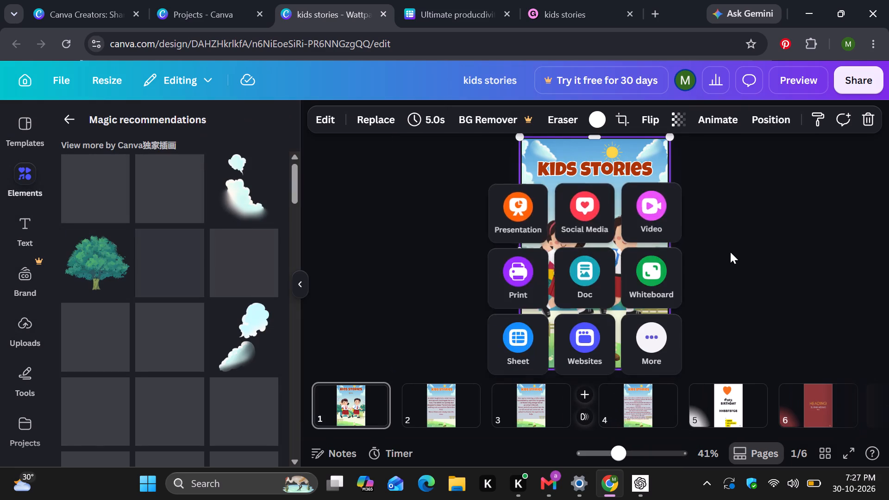
left_click(730, 252)
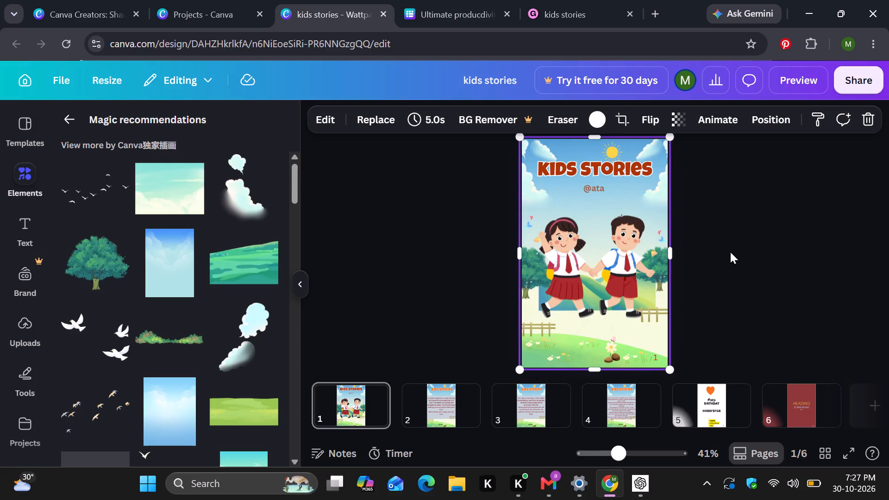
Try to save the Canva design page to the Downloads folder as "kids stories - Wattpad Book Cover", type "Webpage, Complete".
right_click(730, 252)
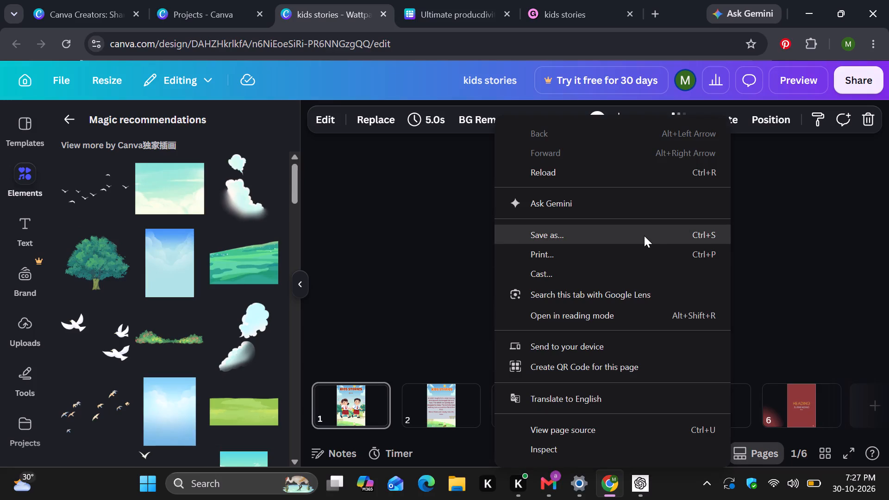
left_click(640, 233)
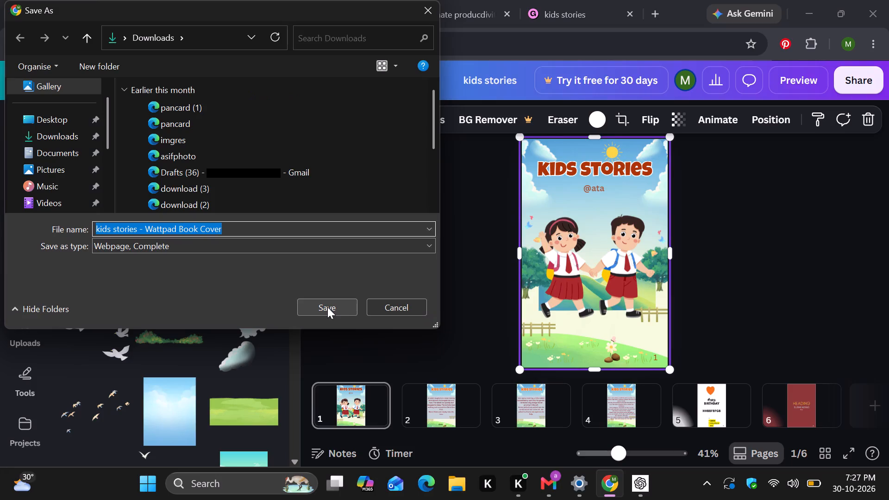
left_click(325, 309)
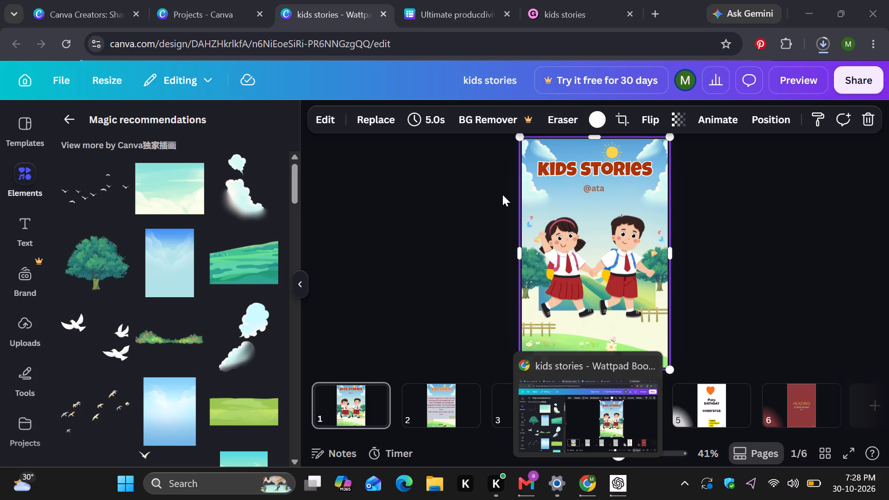
Switch to the Gumroad product page and upload the "kids stories" image from the Downloads folder as the cover.
left_click(561, 11)
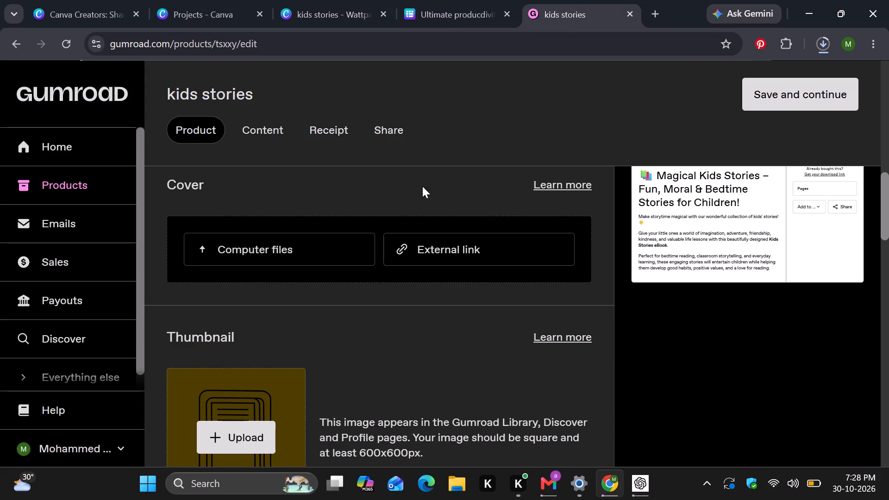
left_click(261, 242)
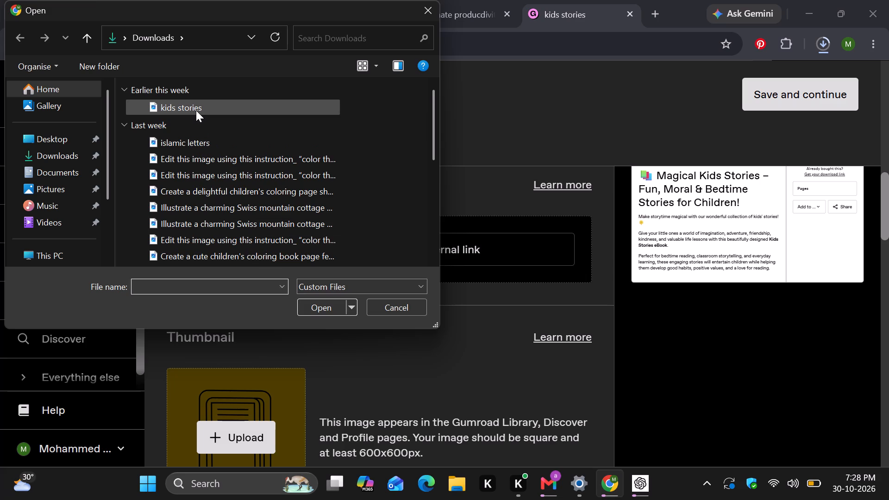
left_click(196, 107)
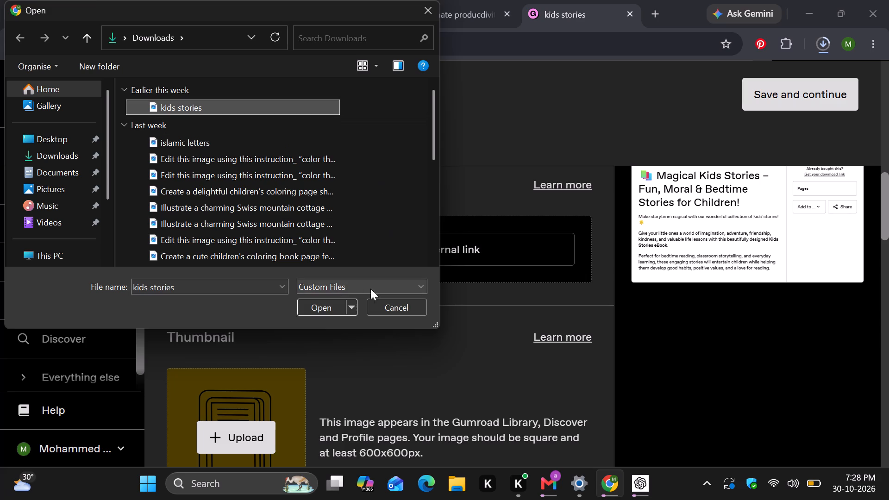
left_click(329, 302)
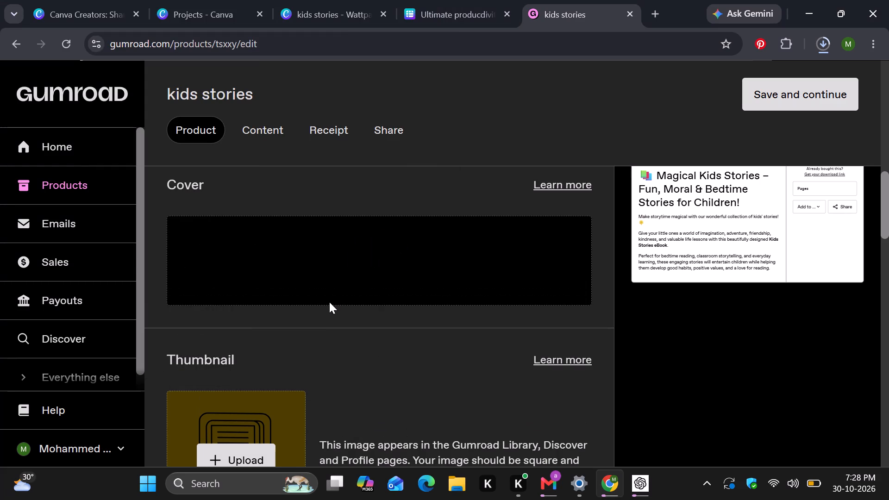
Examine the uploaded cover image and the thumbnail on the Gumroad product page.
left_click_drag(329, 302, 442, 186)
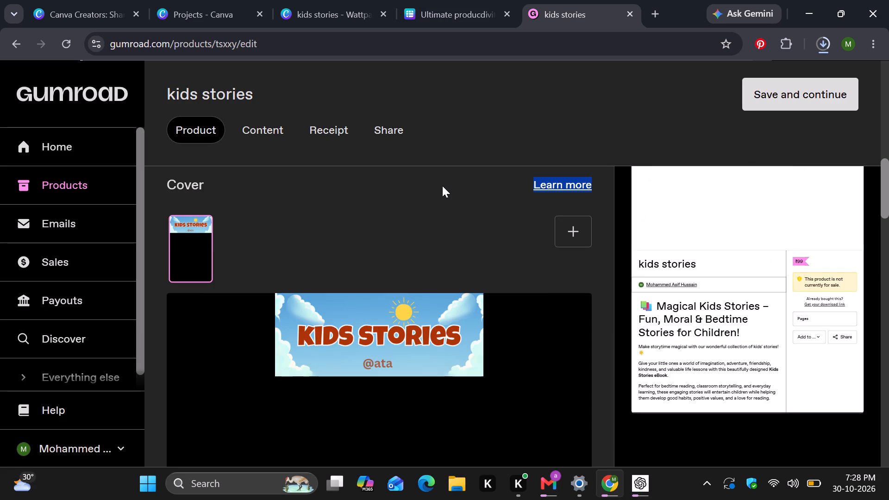
left_click_drag(442, 186, 430, 210)
key("Down")
key("Down")
key("Down")
key("Down")
key("Down")
key("Down")
key("Down")
key("Down")
key("Down")
key("Down")
key("Down")
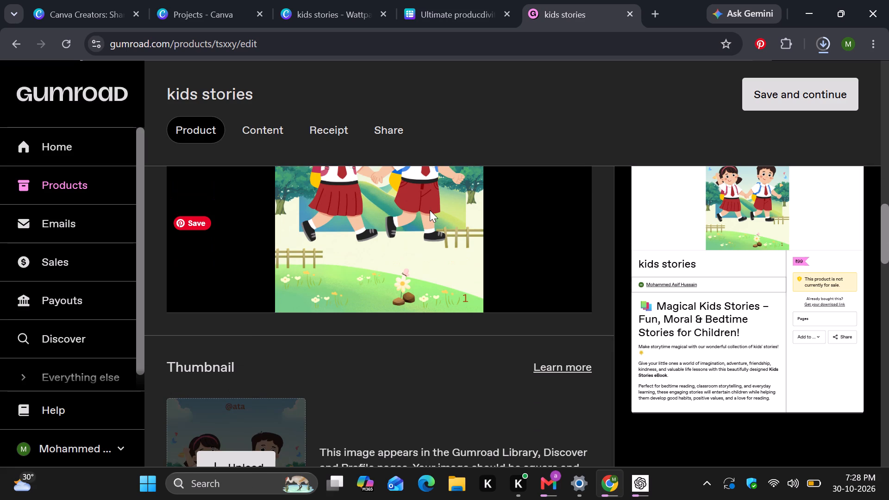
left_click_drag(430, 210, 170, 217)
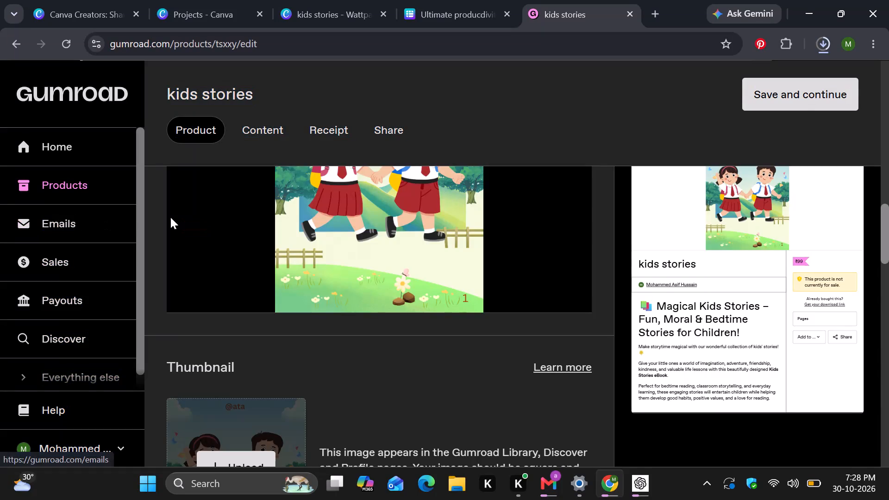
left_click_drag(170, 217, 480, 329)
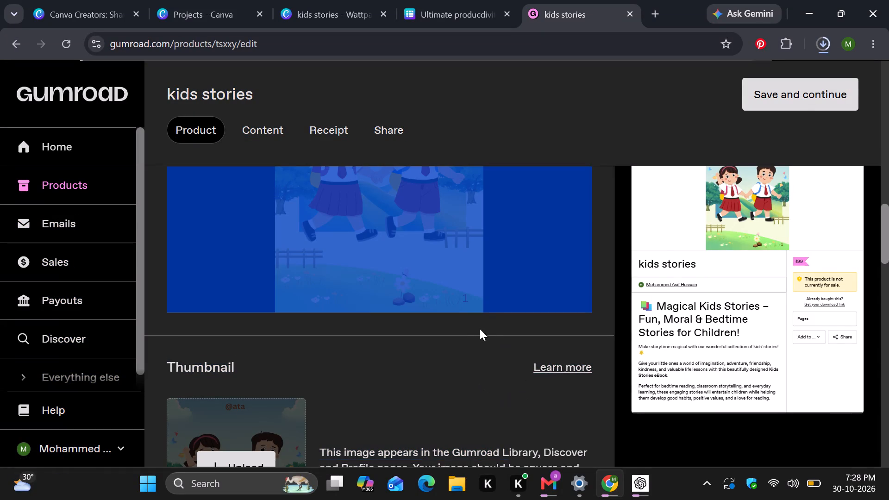
left_click_drag(480, 329, 496, 319)
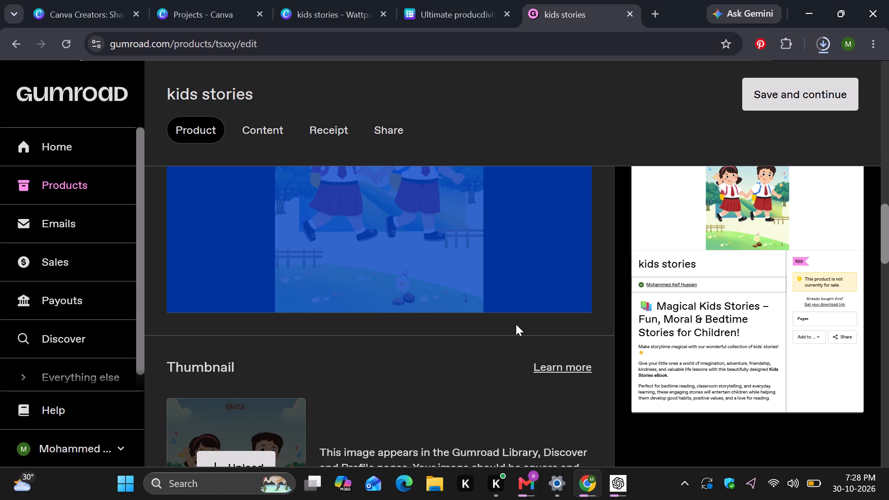
left_click(516, 324)
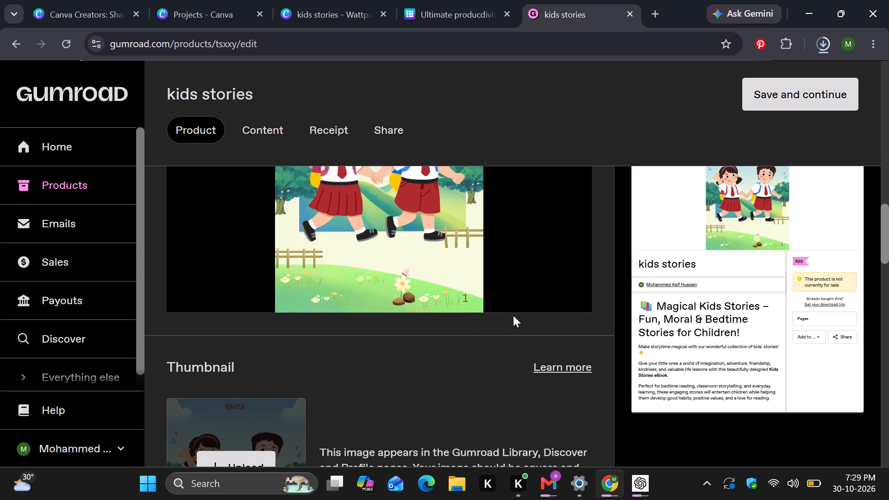
key("Down")
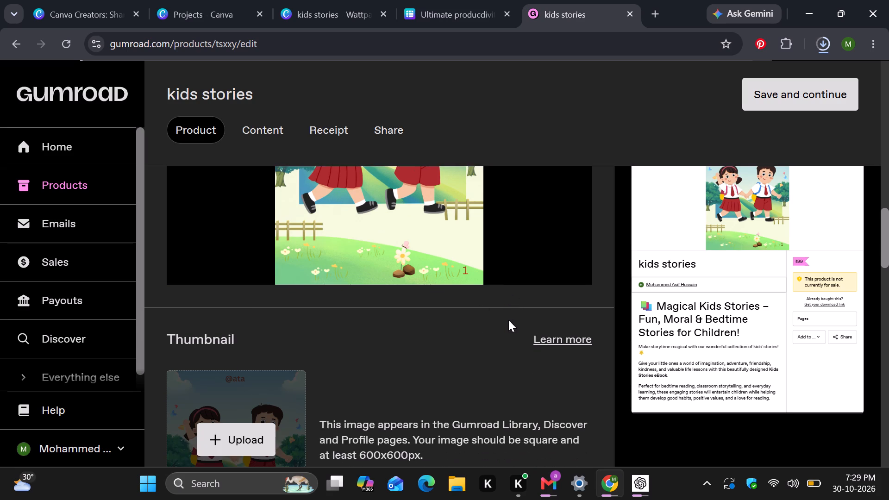
key("Down")
key("Down")
key("Down")
key("Down")
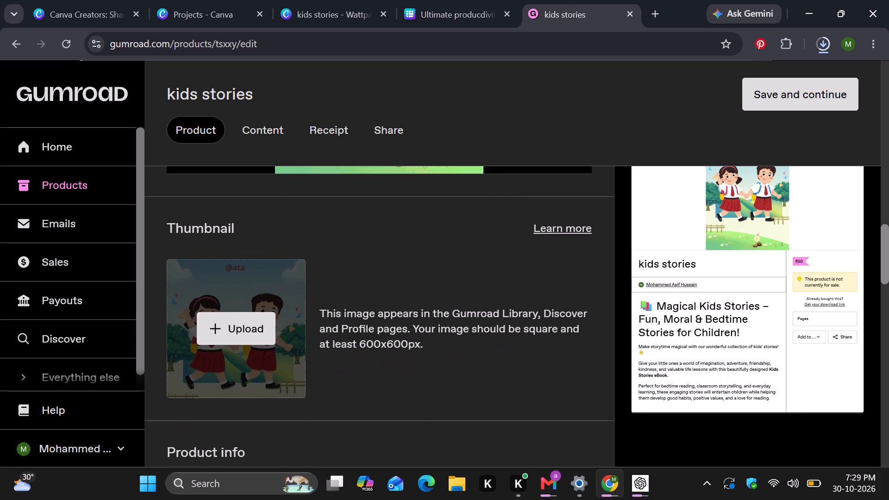
left_click(610, 478)
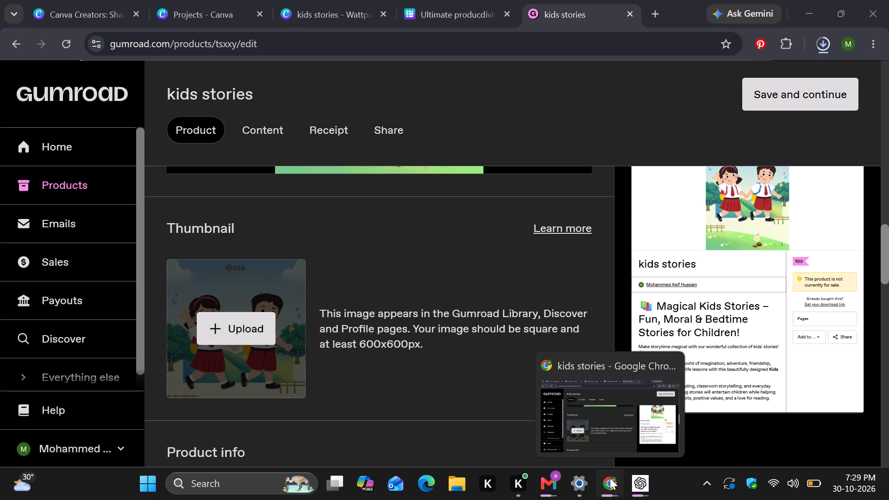
left_click(660, 448)
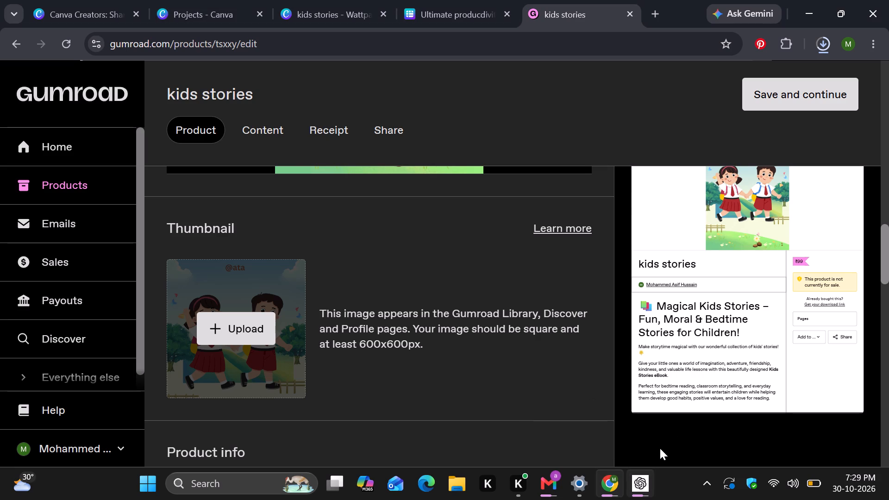
key("Up")
key("Up")
key("Up")
key("Up")
key("Up")
key("Up")
key("Up")
key("Up")
key("Up")
key("Up")
key("Up")
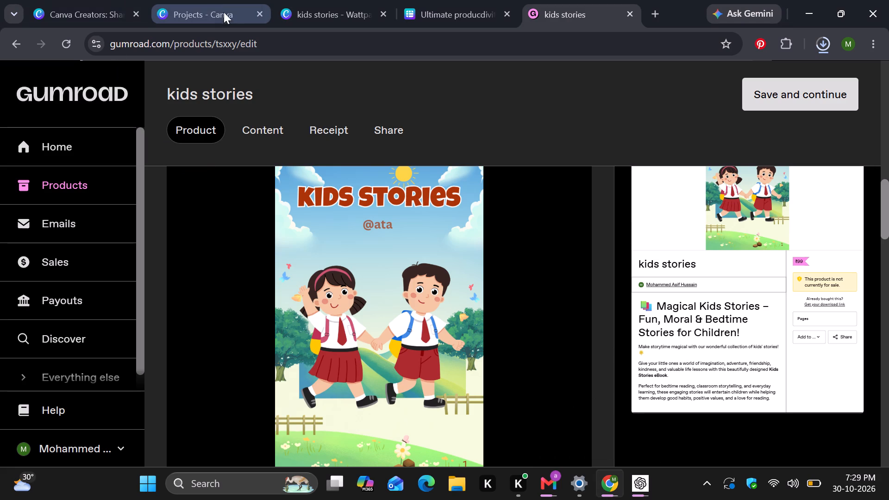
Switch back to the Canva "kids stories" design and delete the page number "1" from the cover page.
left_click(207, 17)
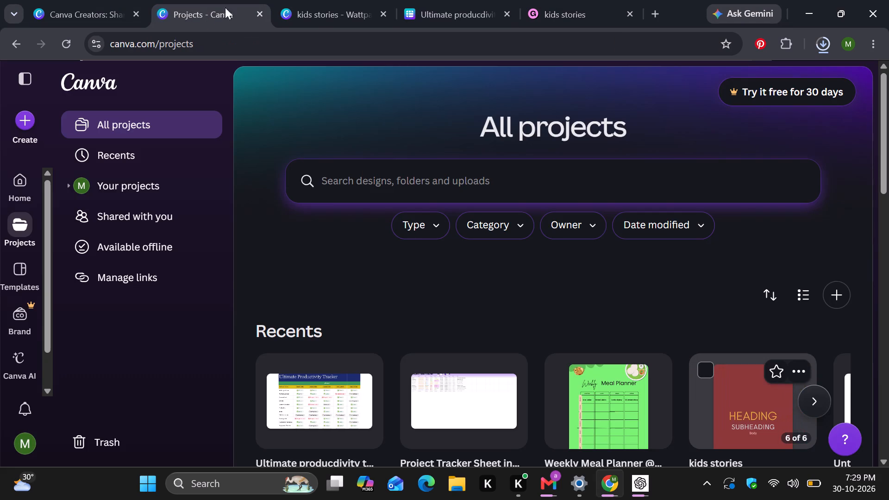
left_click(351, 13)
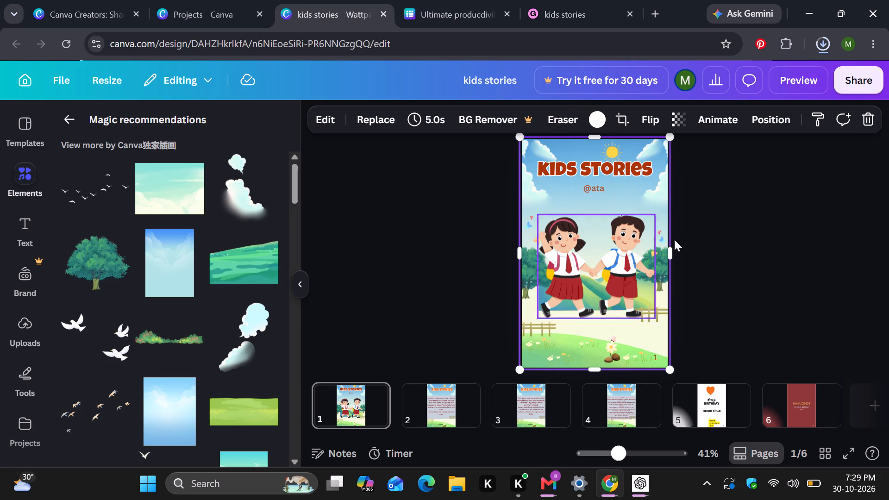
right_click(656, 358)
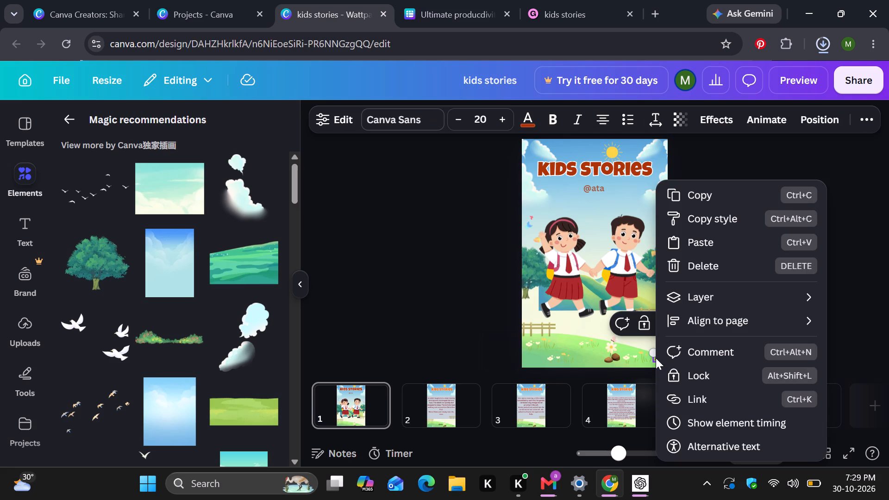
left_click(733, 264)
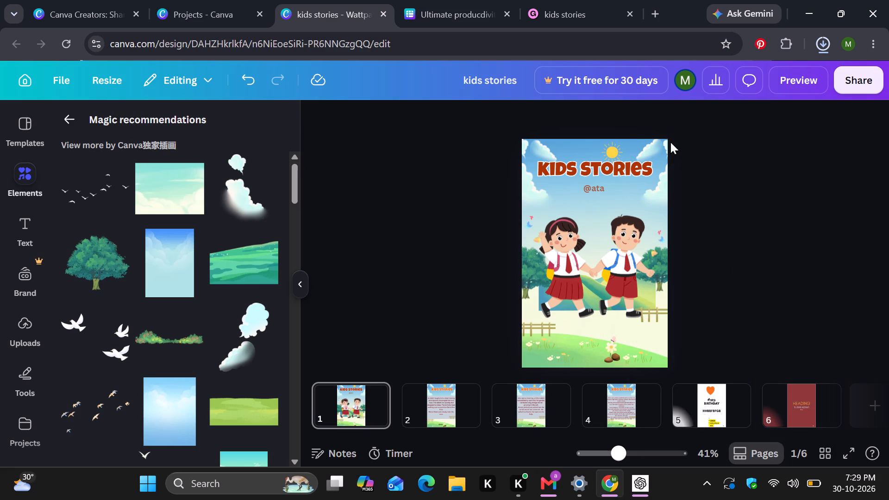
Save the Canva design page to the Downloads folder as "kids stories - Wattpad Book Cover 1", type "Webpage, Complete".
left_click(633, 147)
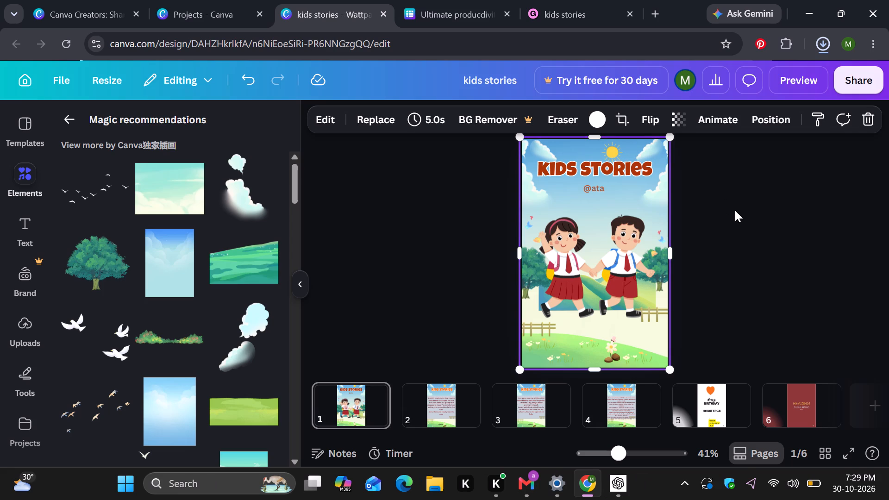
right_click(735, 210)
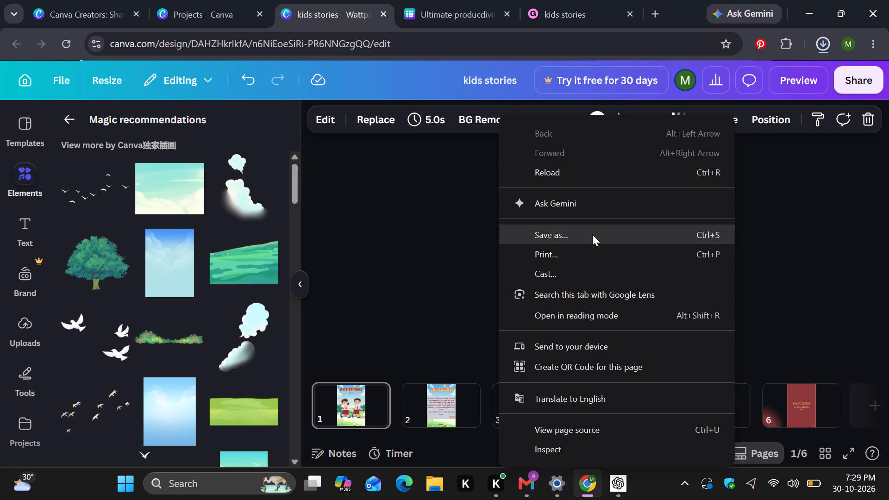
left_click(592, 234)
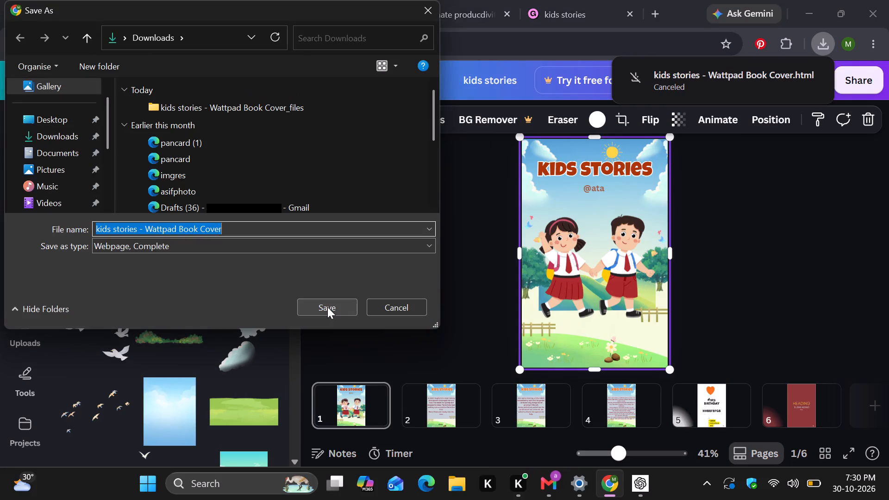
left_click(277, 228)
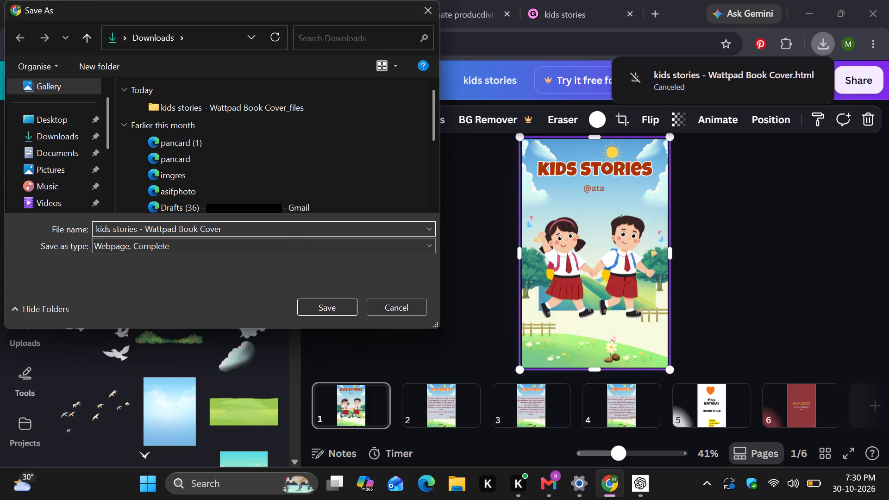
key("space")
key("1")
key("Return")
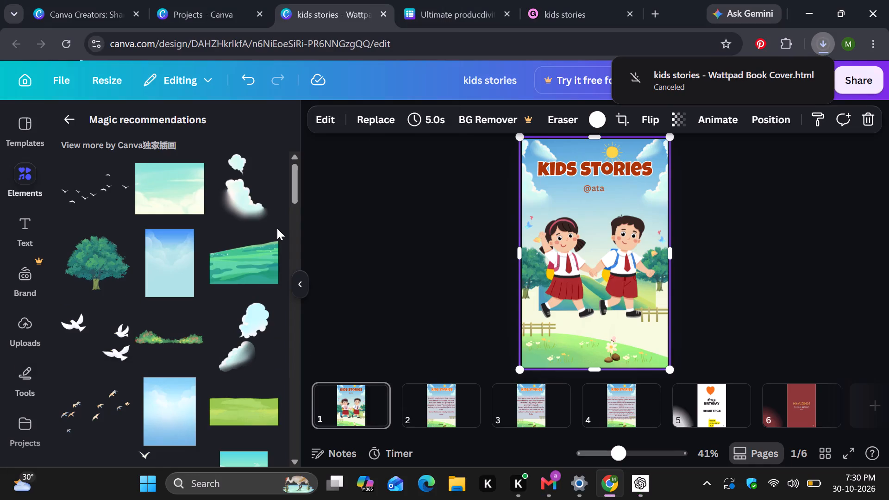